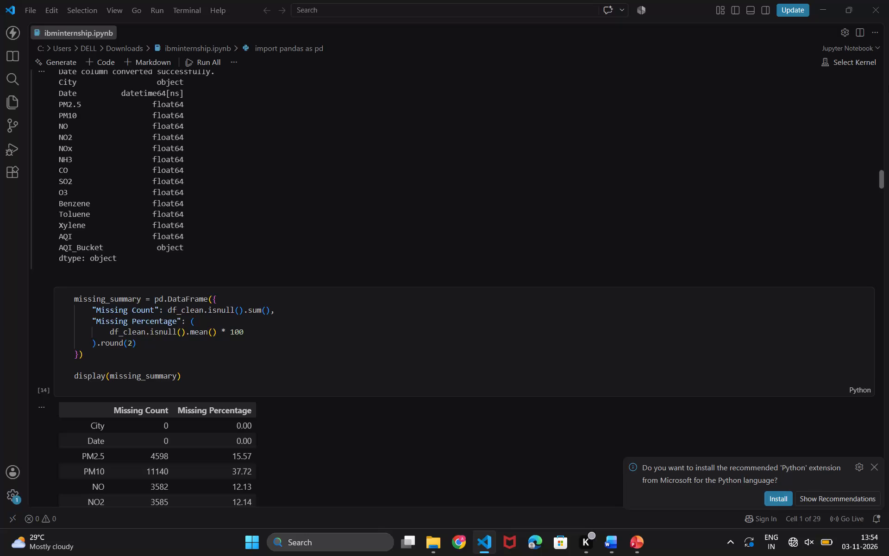
Close the ibminternship.ipynb notebook window and snap the PowerPoint presentation to the left half of the screen.
left_click(864, 0)
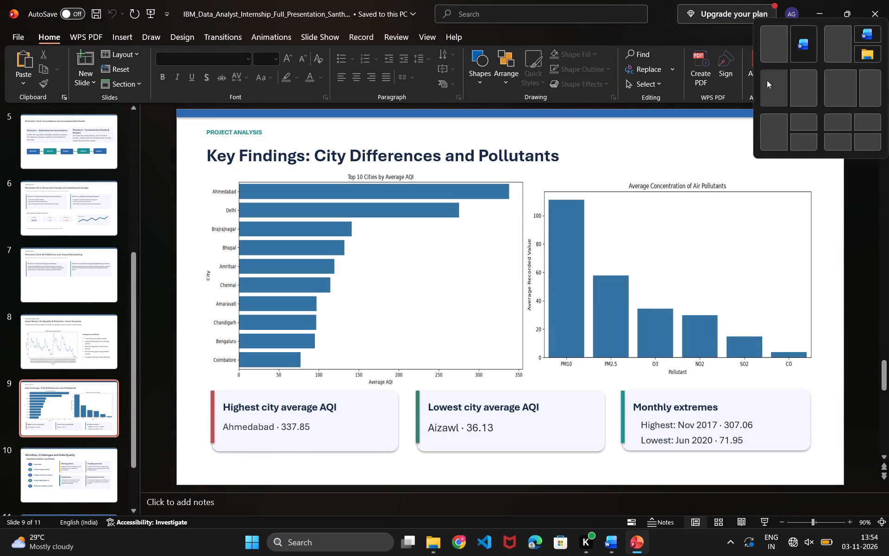
left_click(758, 95)
left_click(762, 95)
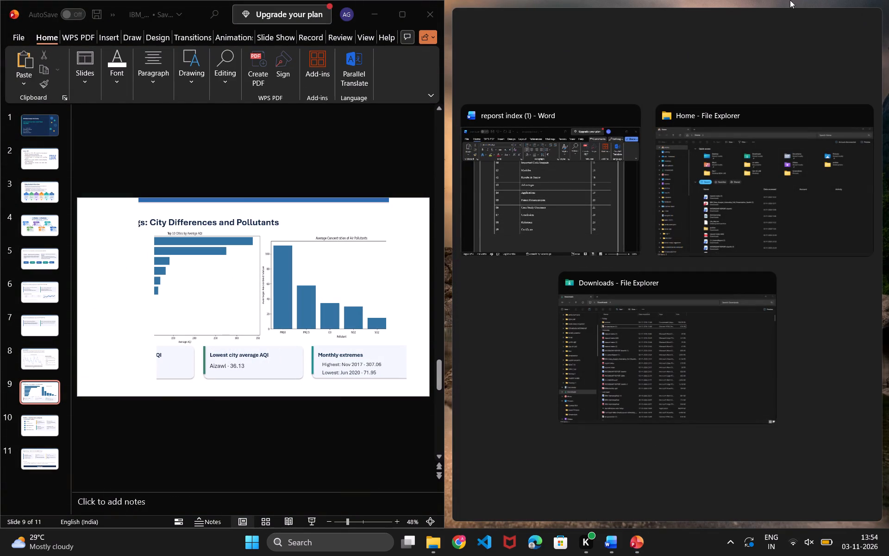
left_click(761, 0)
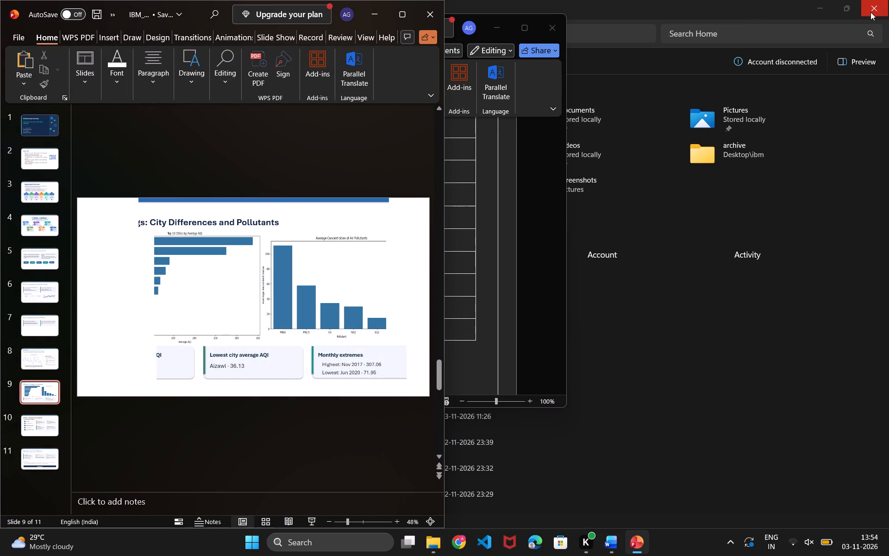
Close the File Explorer window showing the Home folder.
left_click(755, 8)
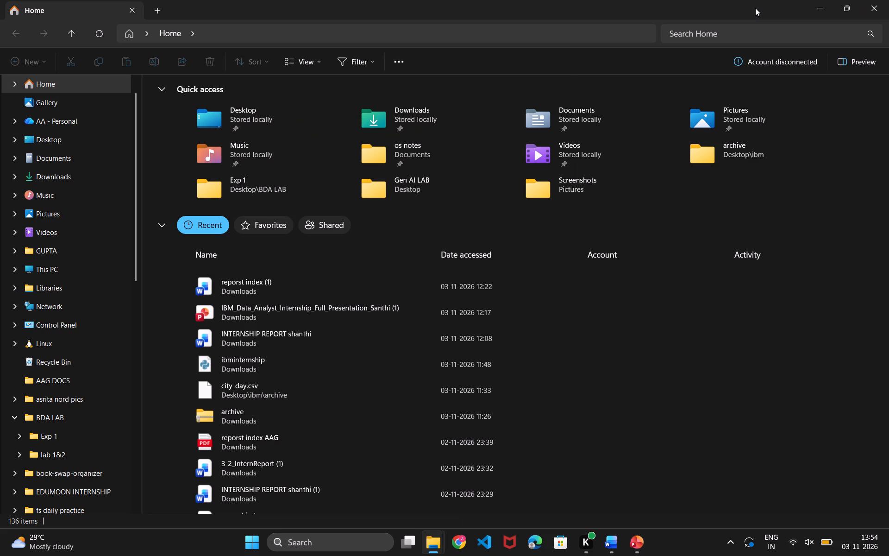
left_click(876, 7)
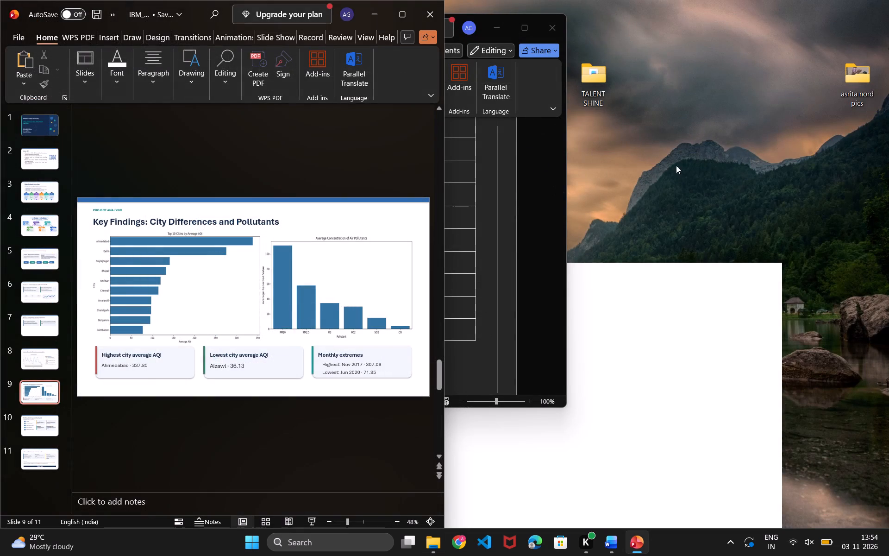
Switch to the Word report "reporst index (1)" and remove the extra space before the bracketed roll number under "Submitted by" on the cover page.
left_click(552, 166)
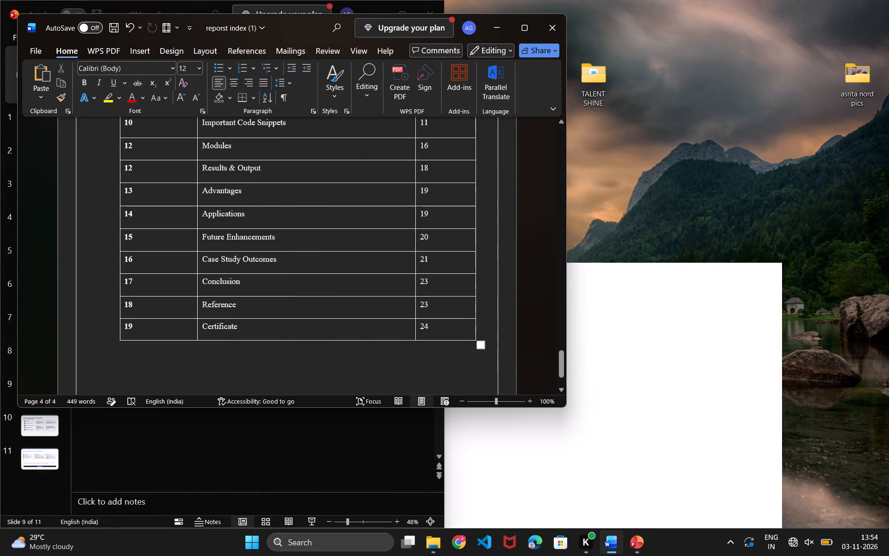
scroll(379, 231, "up", 14)
scroll(379, 231, "down", 2)
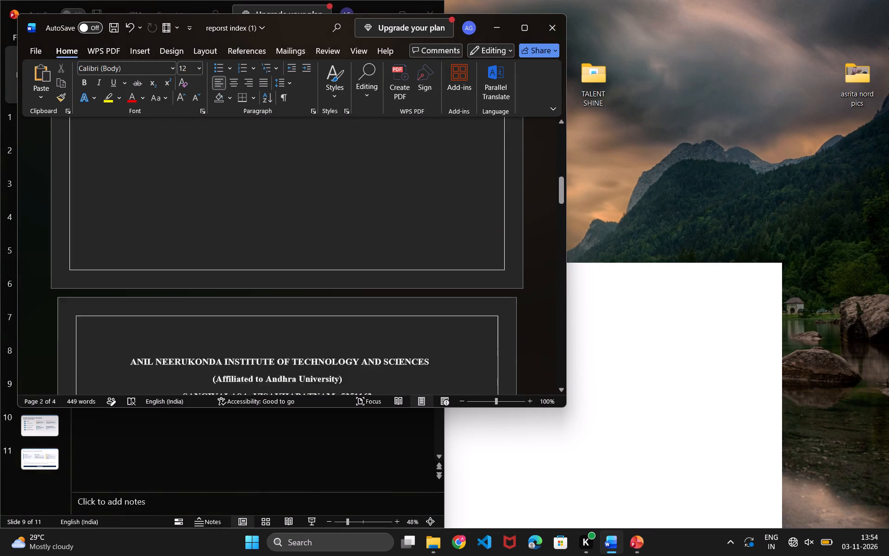
scroll(379, 231, "down", 3)
scroll(379, 231, "up", 1)
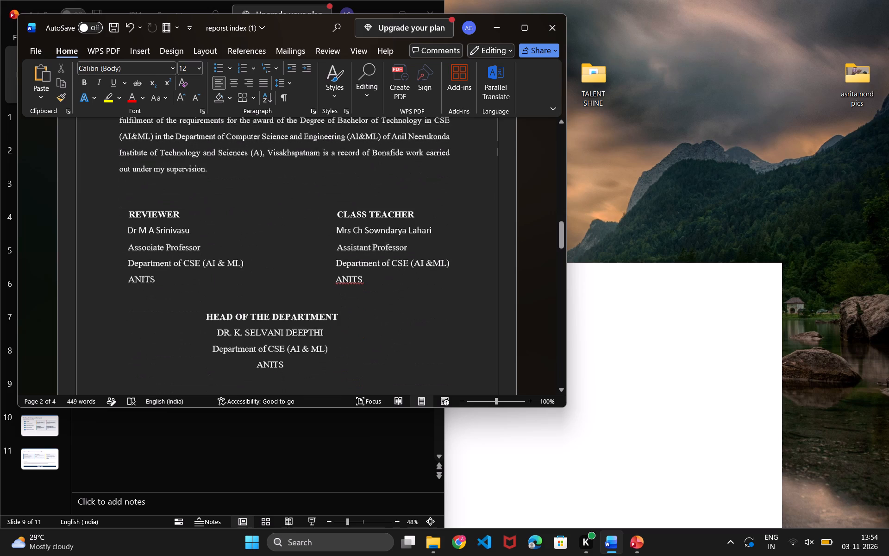
scroll(379, 231, "up", 5)
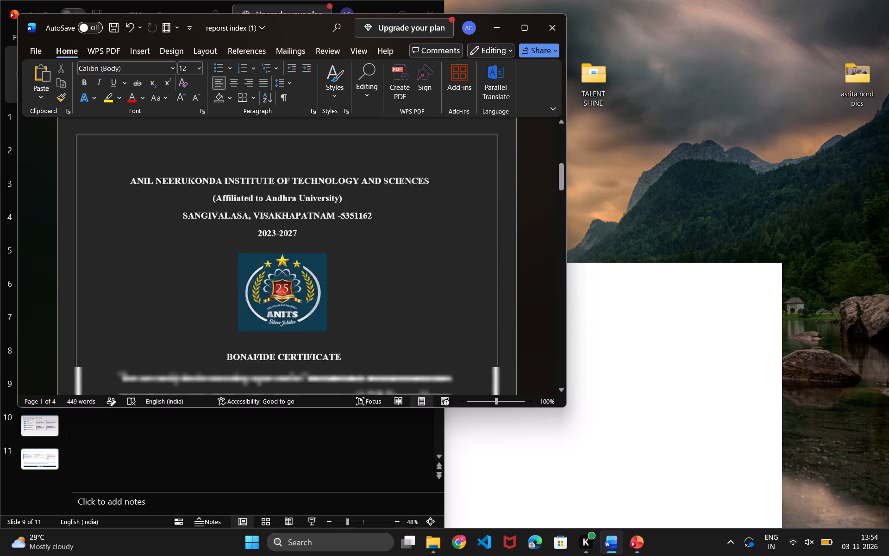
scroll(379, 231, "up", 1)
scroll(379, 231, "down", 1)
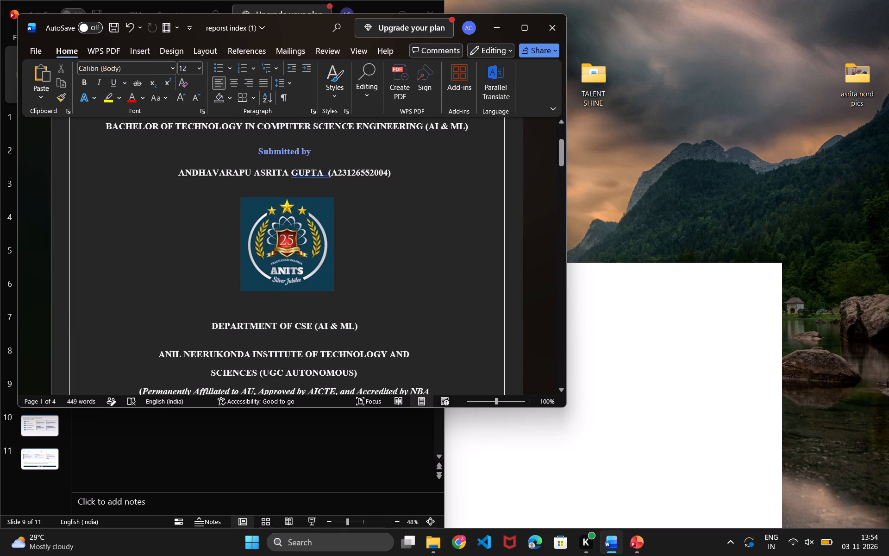
left_click(328, 174)
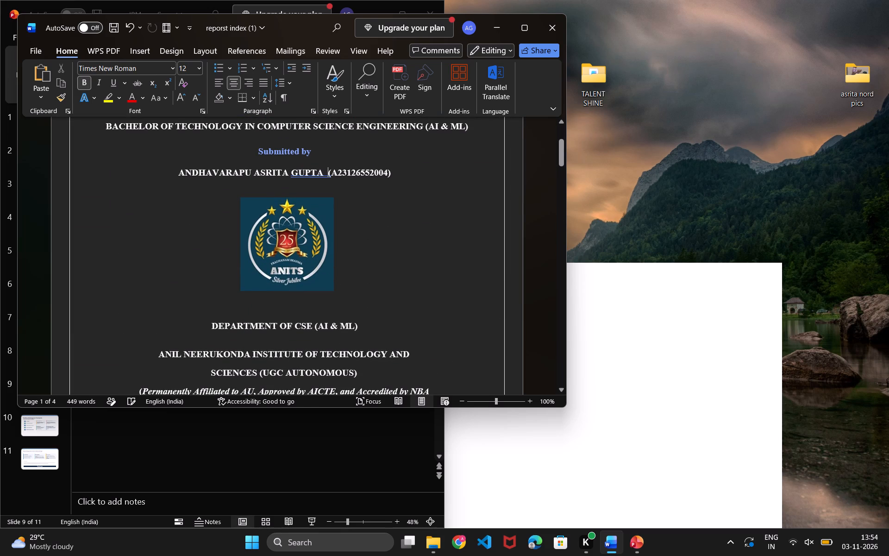
key("BackSpace")
Remove the stray space between "Grade" and the closing bracket in the cover page's accreditation line.
scroll(343, 206, "right", 1)
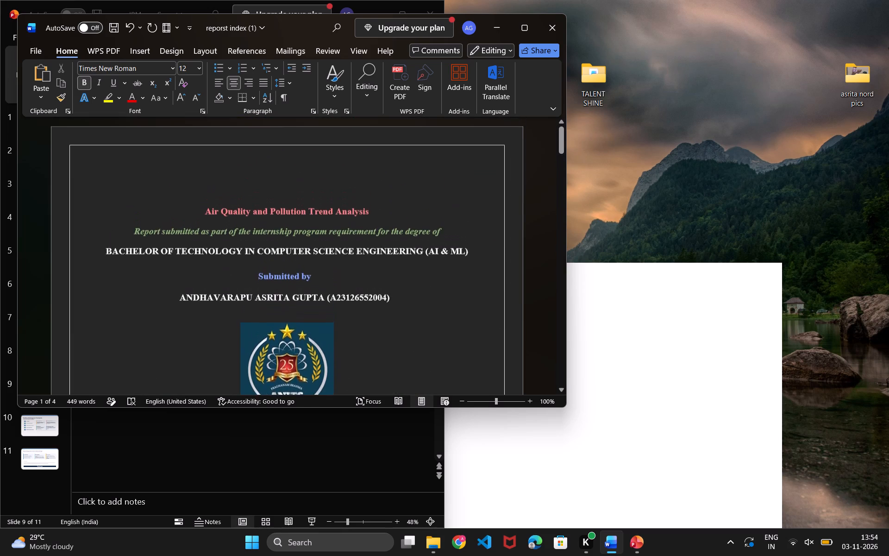
scroll(343, 206, "right", 1)
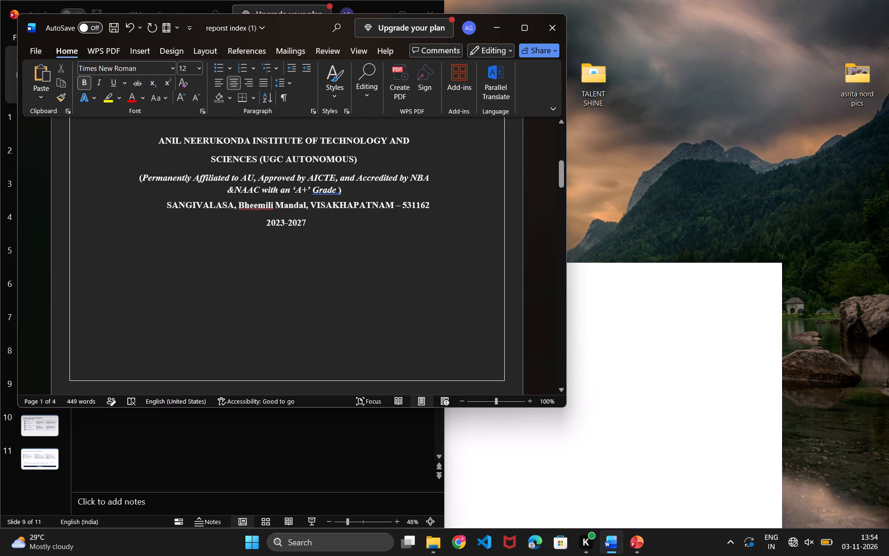
left_click(337, 194)
key("Right")
key("BackSpace")
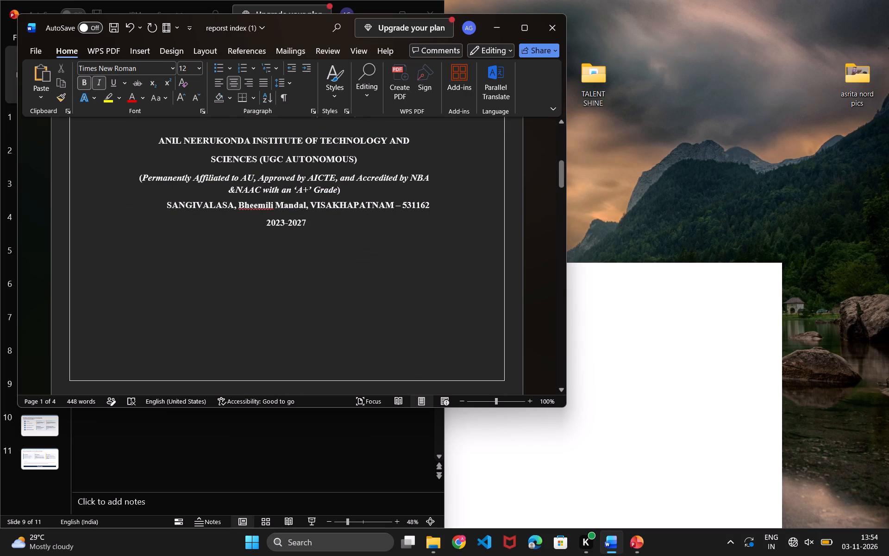
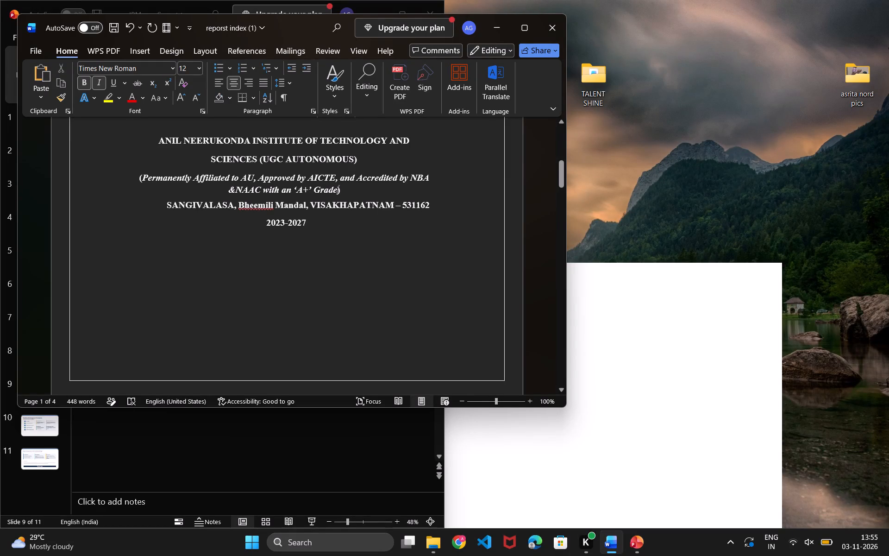
Review the Bonafide Certificate page and check the flagged word "ANITS" under the Class Teacher details.
scroll(257, 226, "down", 3)
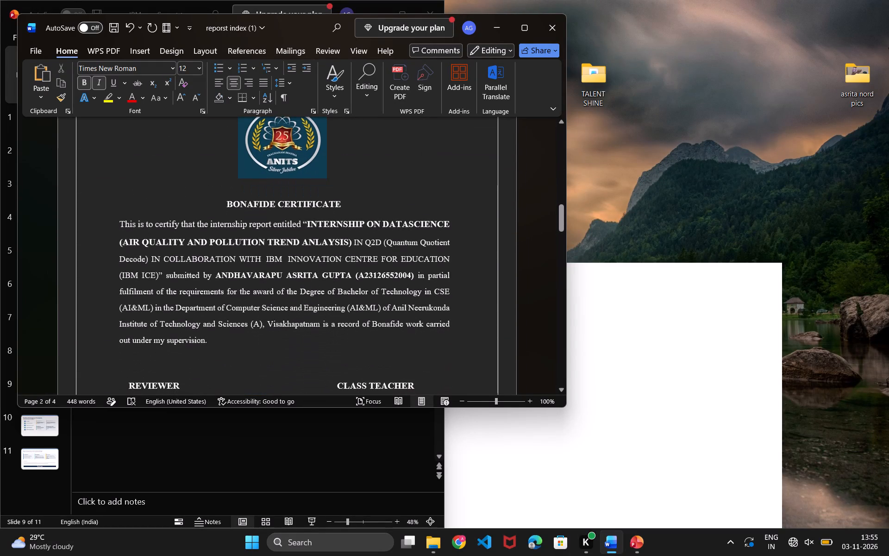
scroll(257, 226, "down", 2)
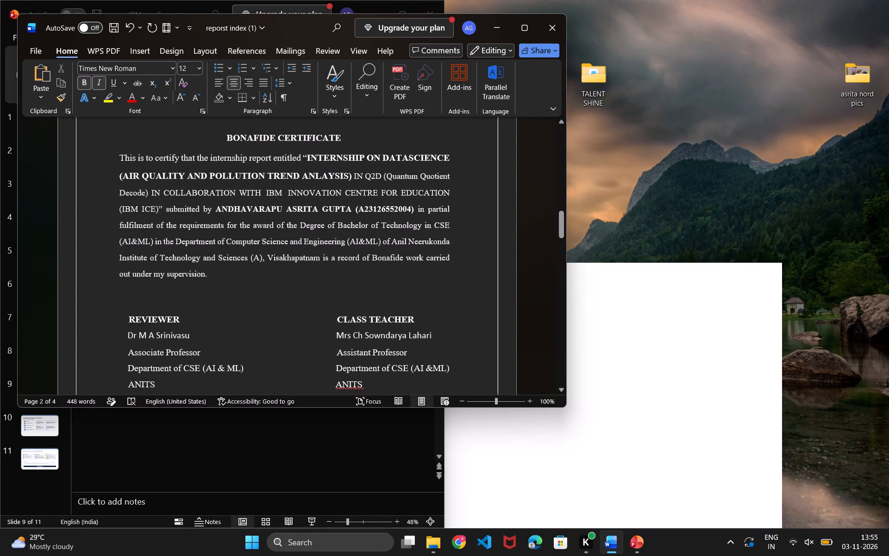
scroll(257, 226, "down", 1)
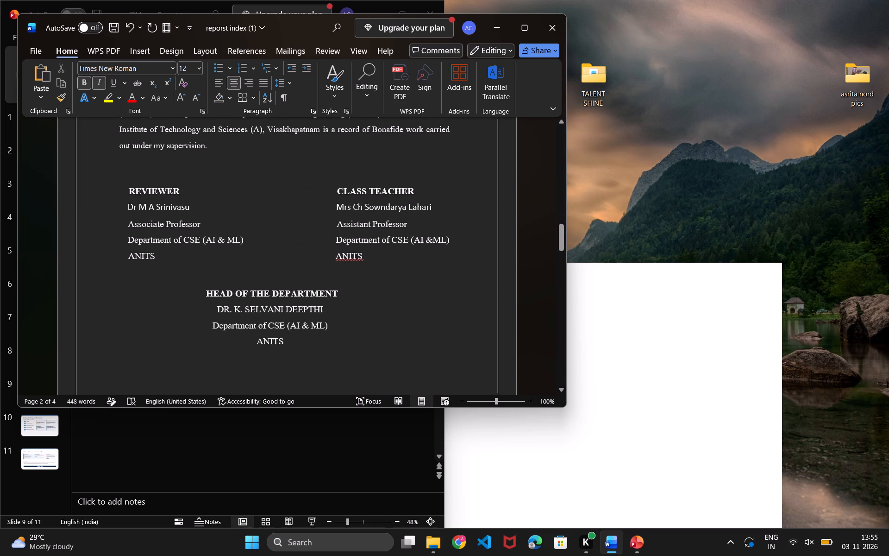
left_click(368, 255)
left_click_drag(368, 257, 343, 257)
left_click_drag(343, 257, 334, 257)
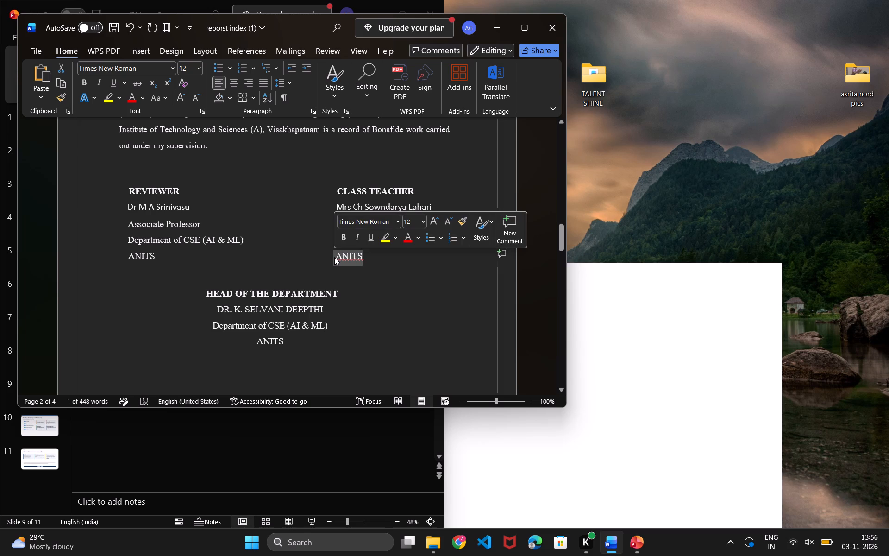
left_click(358, 256)
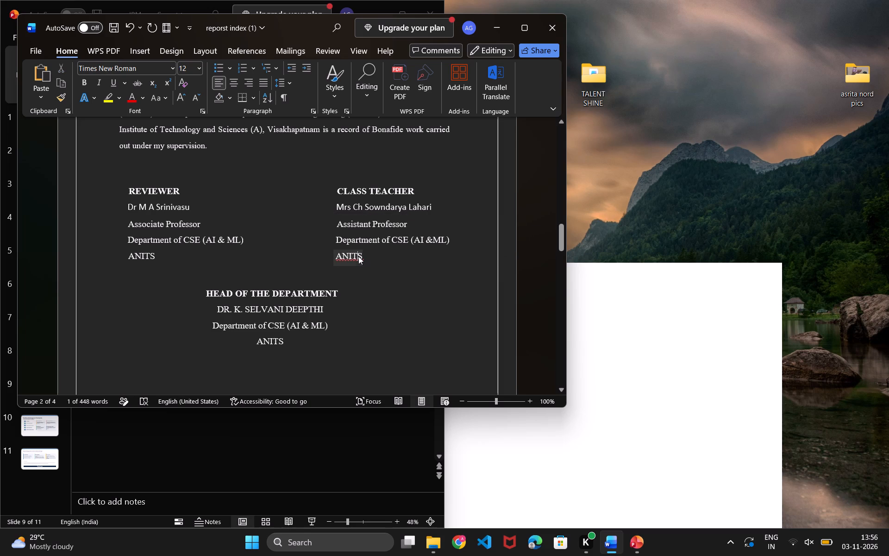
right_click(358, 256)
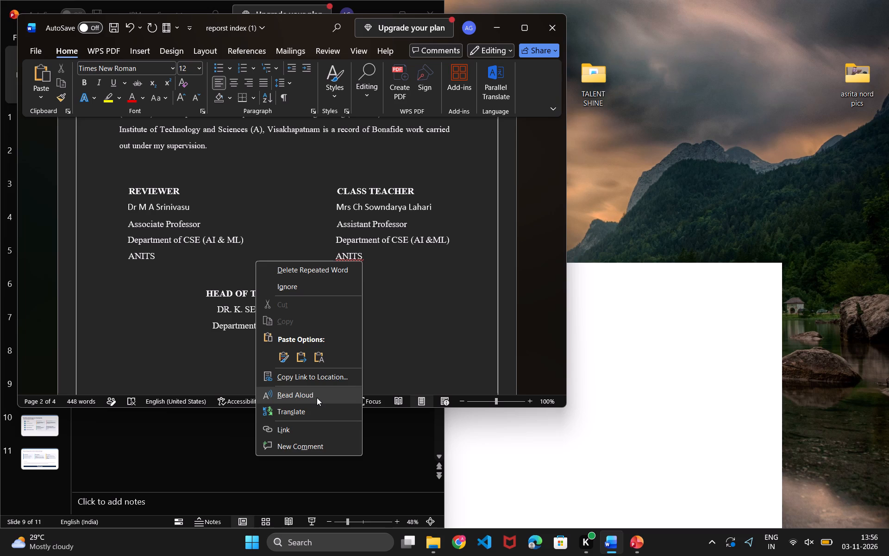
left_click(399, 359)
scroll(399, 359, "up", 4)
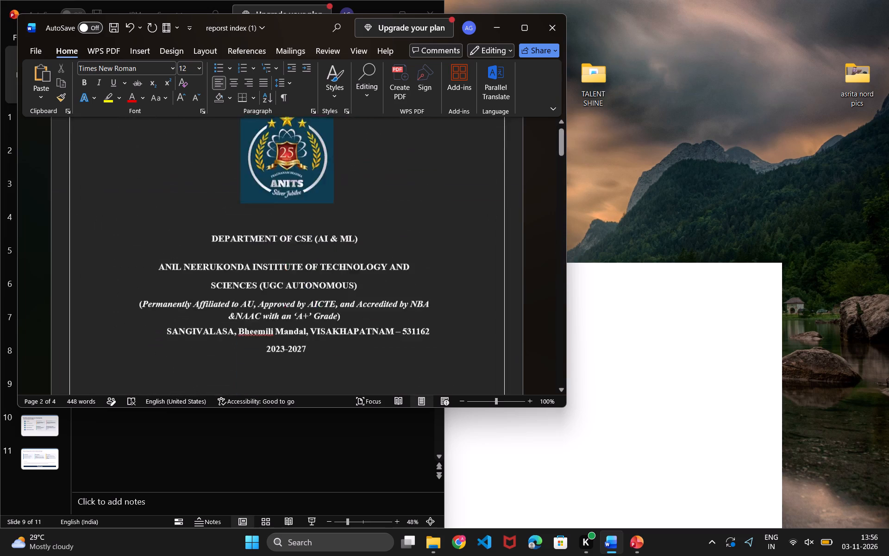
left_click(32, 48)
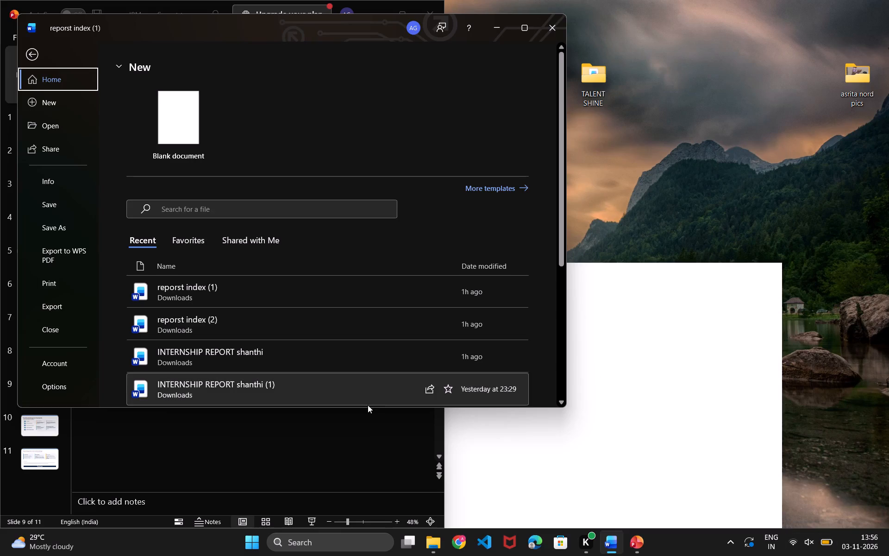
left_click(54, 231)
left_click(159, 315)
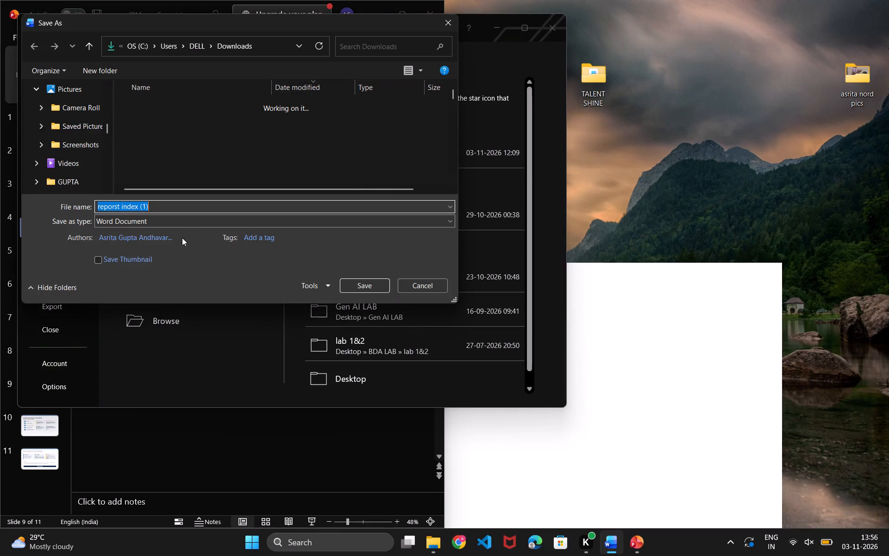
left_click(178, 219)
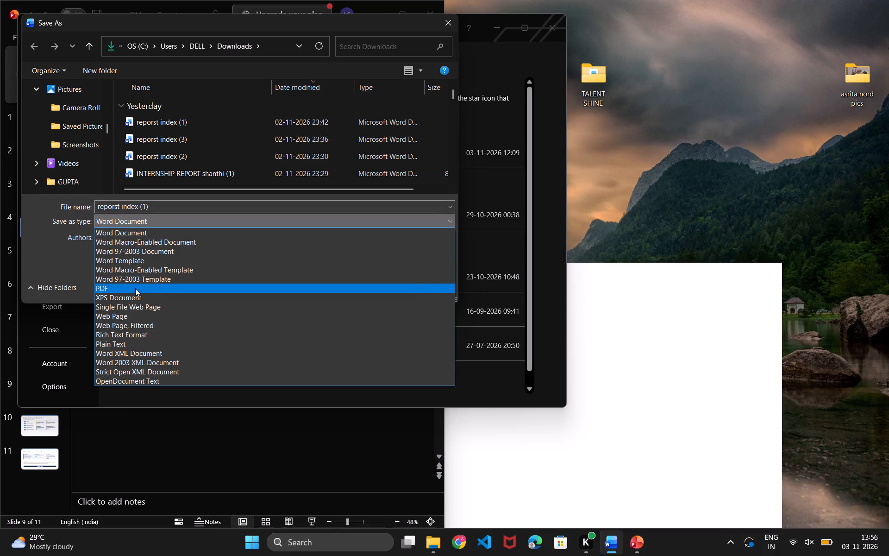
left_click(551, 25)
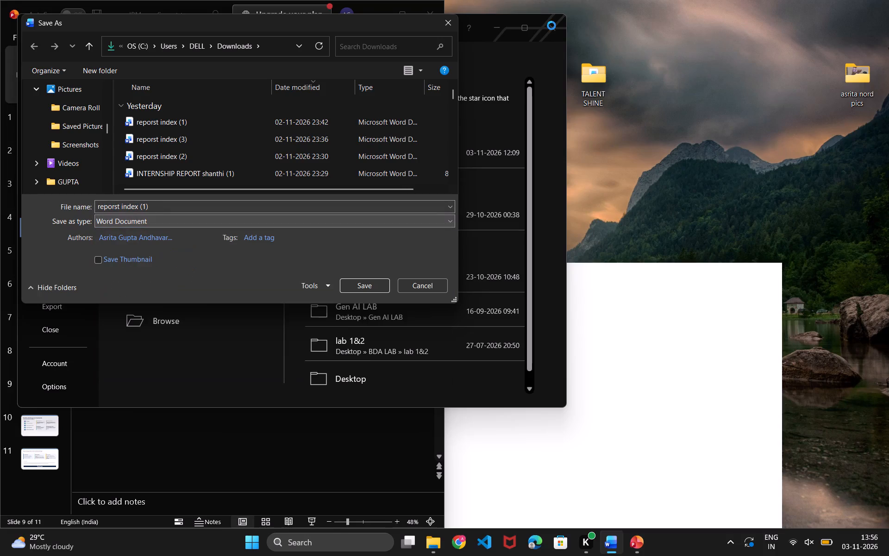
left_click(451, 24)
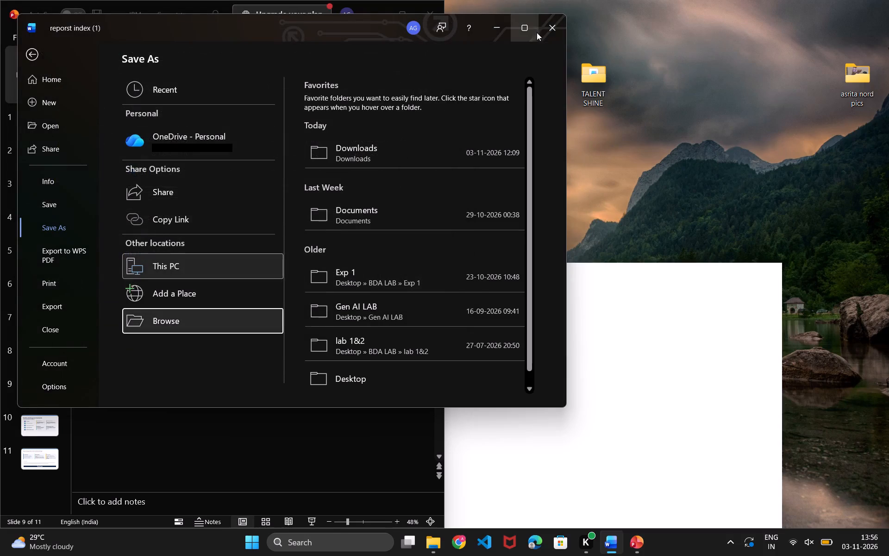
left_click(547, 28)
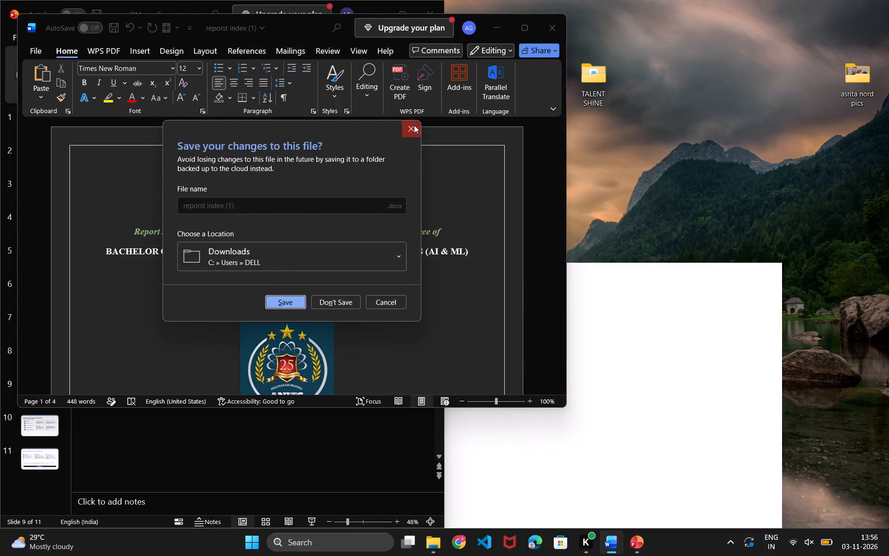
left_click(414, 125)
Look through the report's pages from the cover past the Bonafide Certificate, and return to the cover page.
scroll(332, 242, "down", 2)
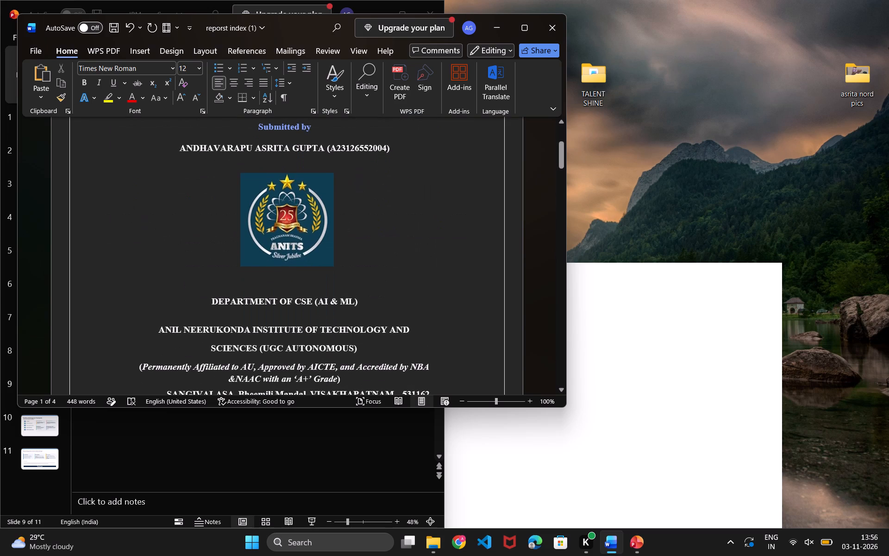
scroll(332, 242, "down", 4)
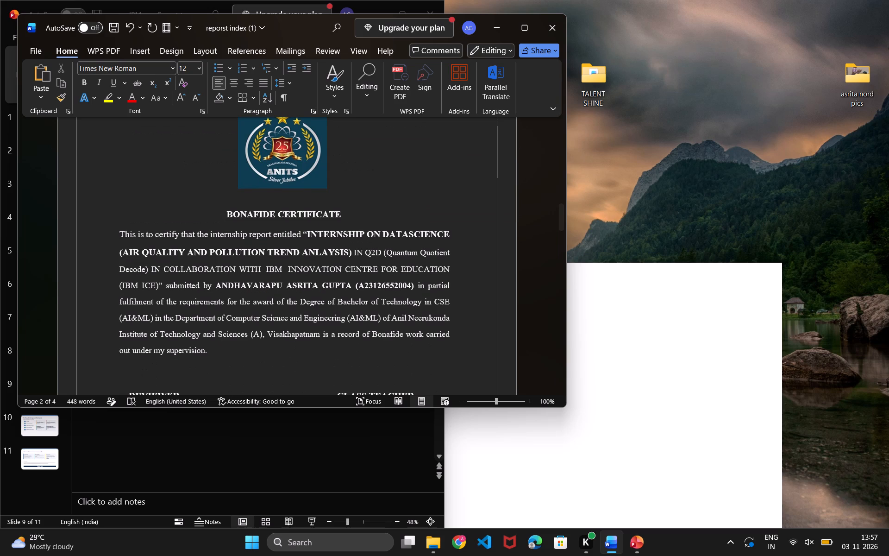
scroll(338, 249, "down", 1)
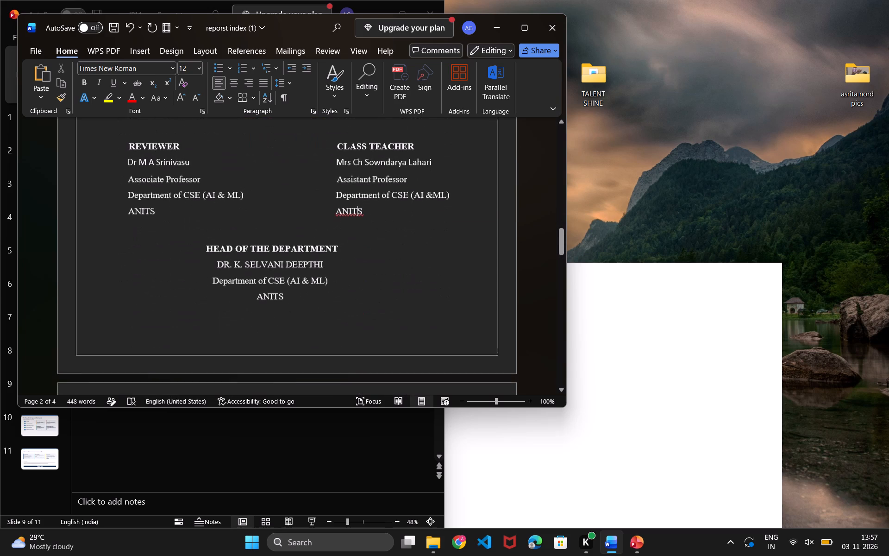
scroll(338, 249, "down", 3)
scroll(338, 249, "up", 6)
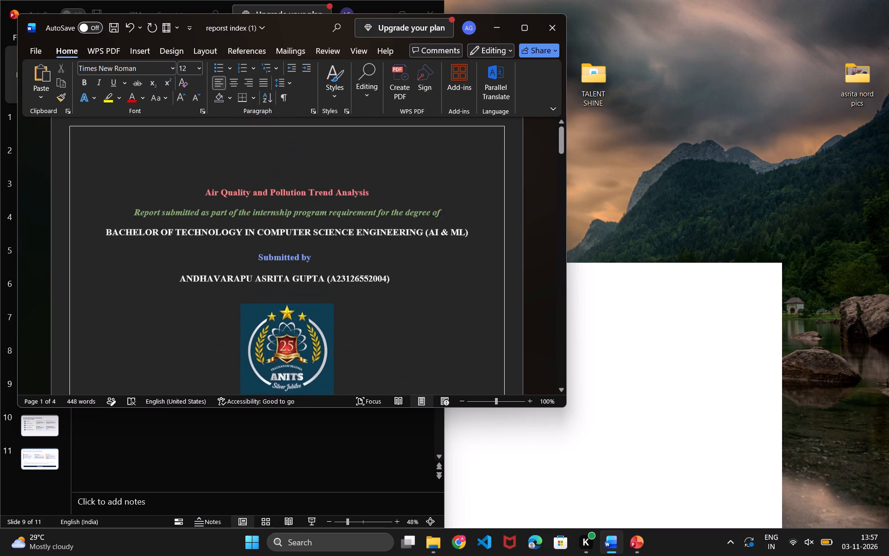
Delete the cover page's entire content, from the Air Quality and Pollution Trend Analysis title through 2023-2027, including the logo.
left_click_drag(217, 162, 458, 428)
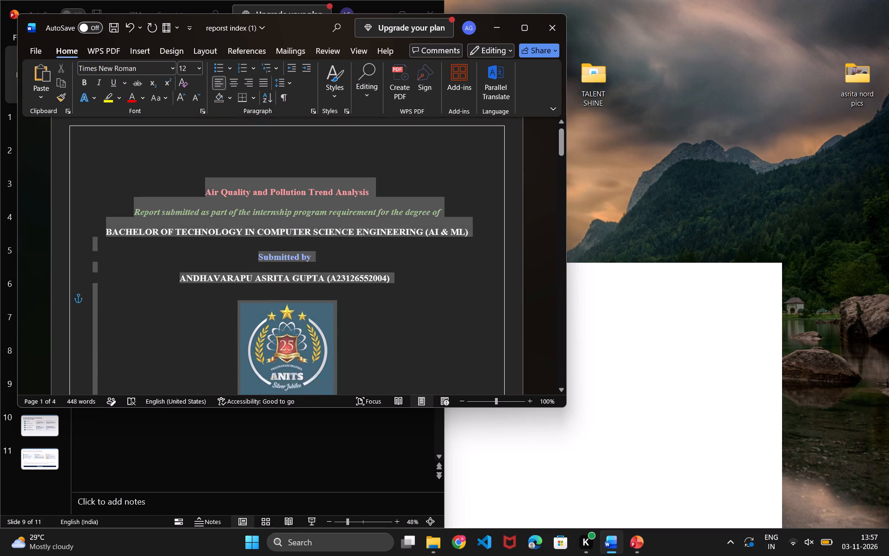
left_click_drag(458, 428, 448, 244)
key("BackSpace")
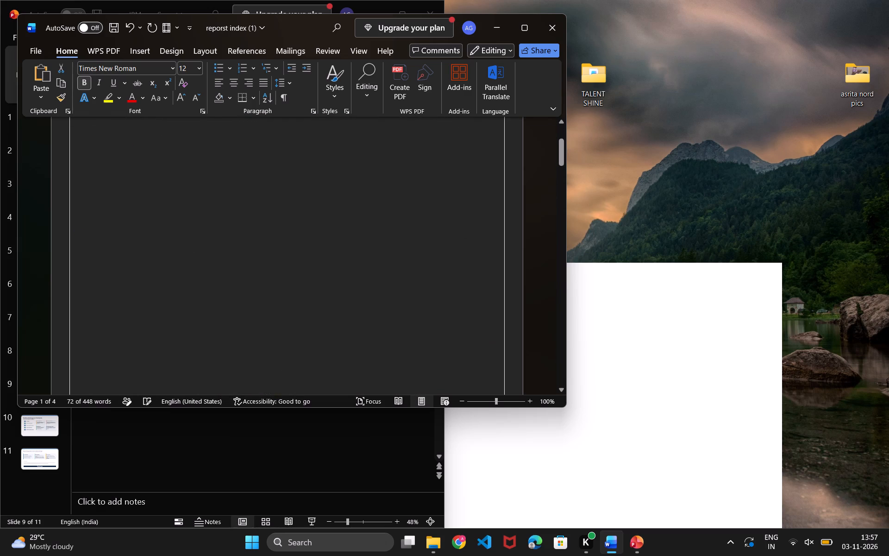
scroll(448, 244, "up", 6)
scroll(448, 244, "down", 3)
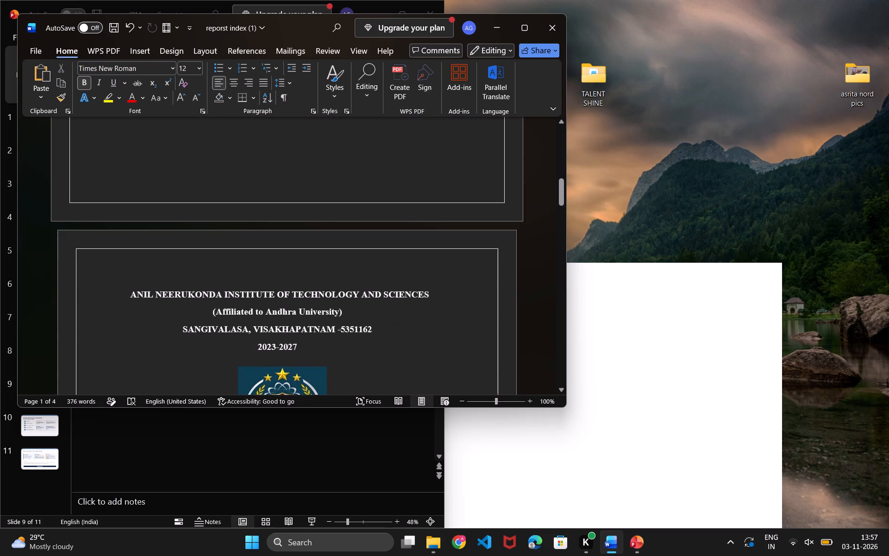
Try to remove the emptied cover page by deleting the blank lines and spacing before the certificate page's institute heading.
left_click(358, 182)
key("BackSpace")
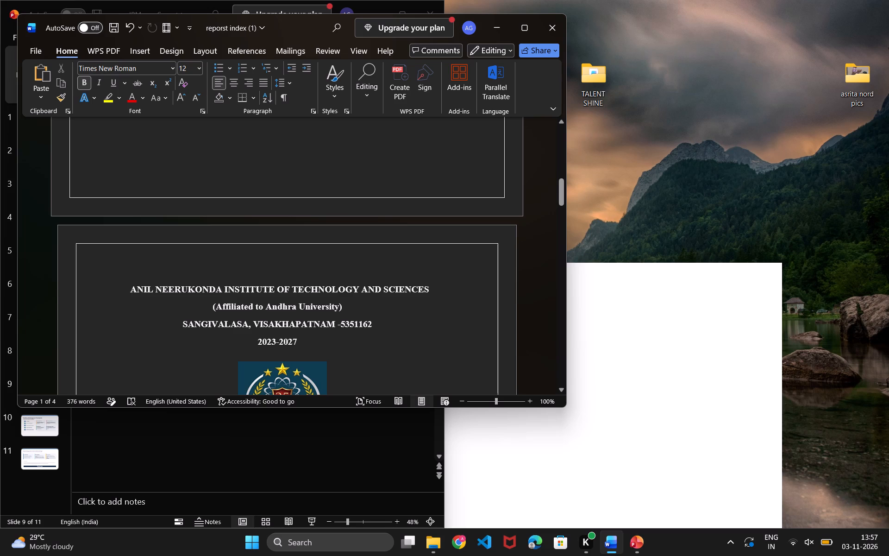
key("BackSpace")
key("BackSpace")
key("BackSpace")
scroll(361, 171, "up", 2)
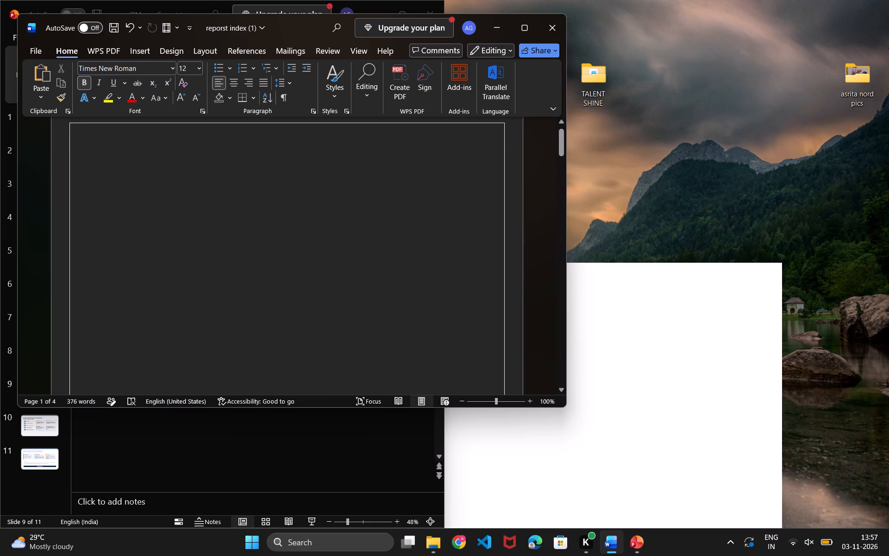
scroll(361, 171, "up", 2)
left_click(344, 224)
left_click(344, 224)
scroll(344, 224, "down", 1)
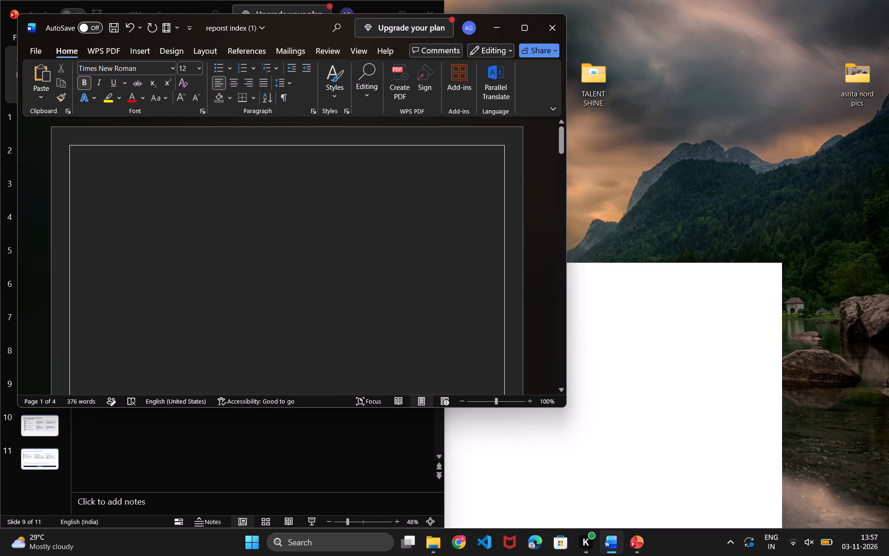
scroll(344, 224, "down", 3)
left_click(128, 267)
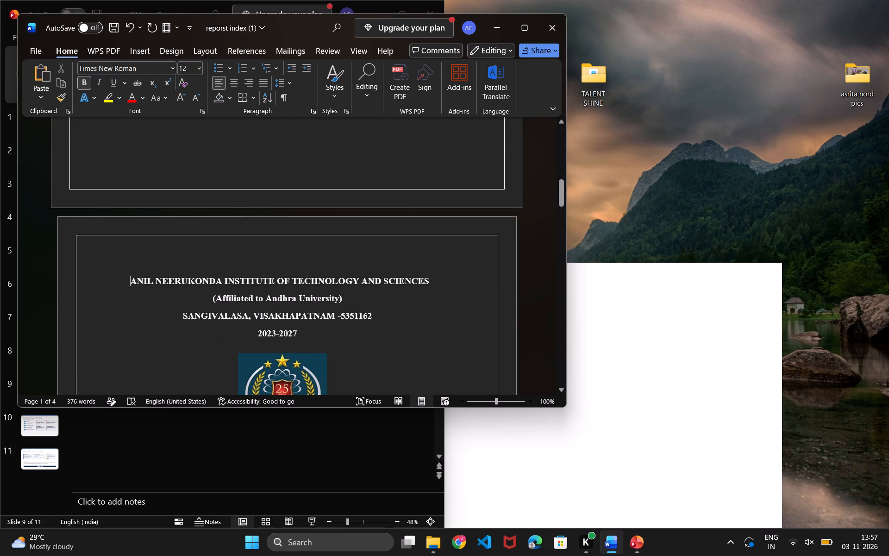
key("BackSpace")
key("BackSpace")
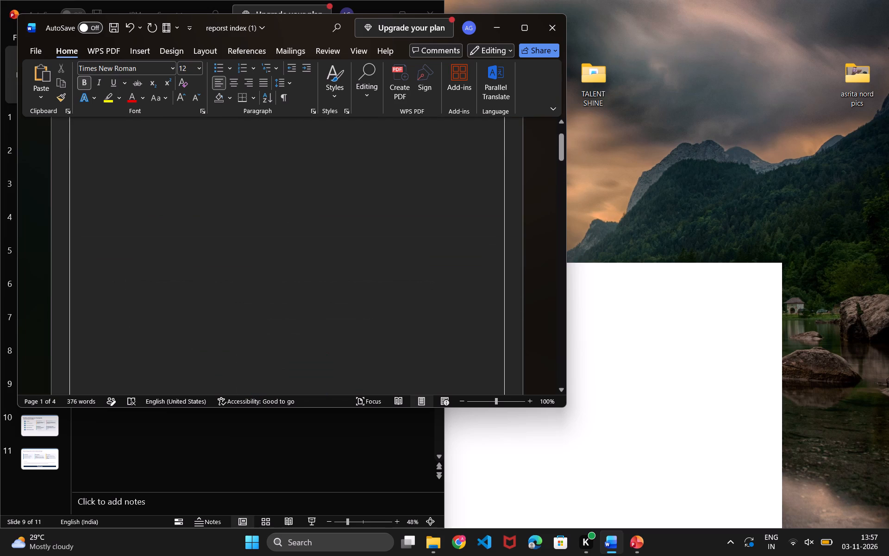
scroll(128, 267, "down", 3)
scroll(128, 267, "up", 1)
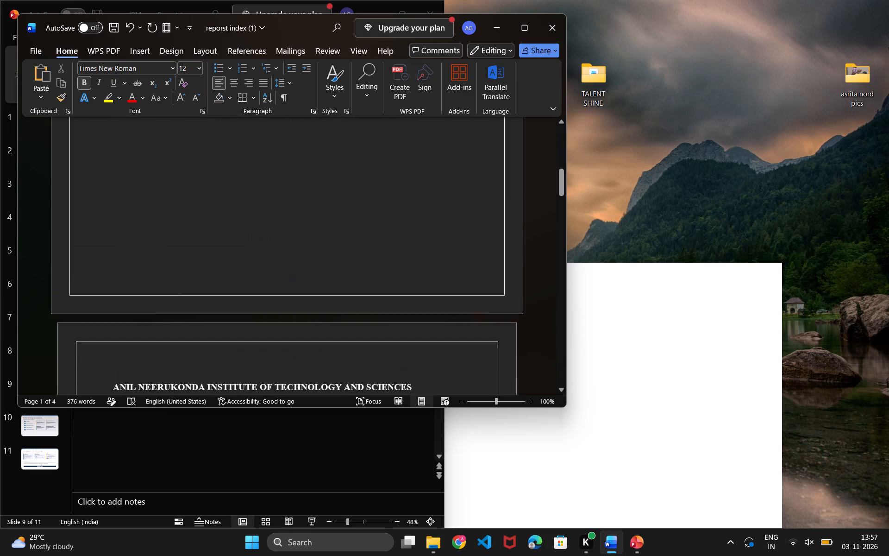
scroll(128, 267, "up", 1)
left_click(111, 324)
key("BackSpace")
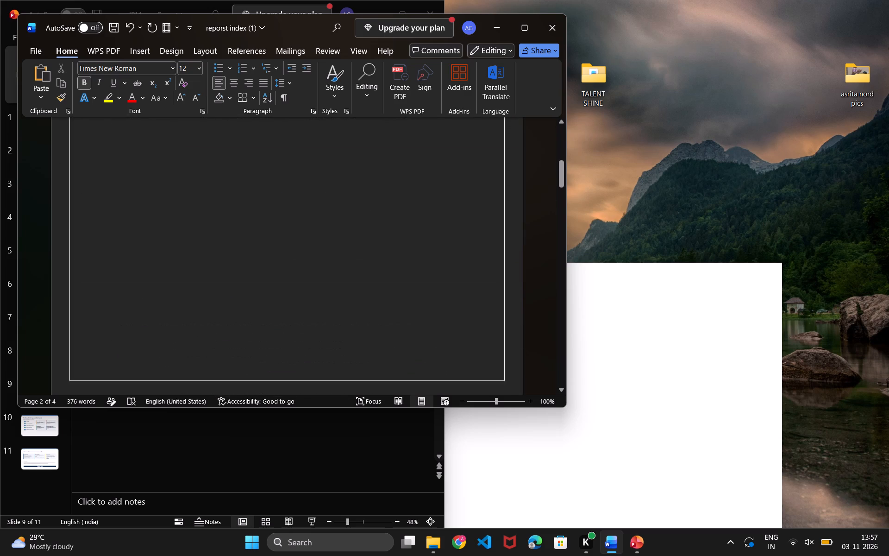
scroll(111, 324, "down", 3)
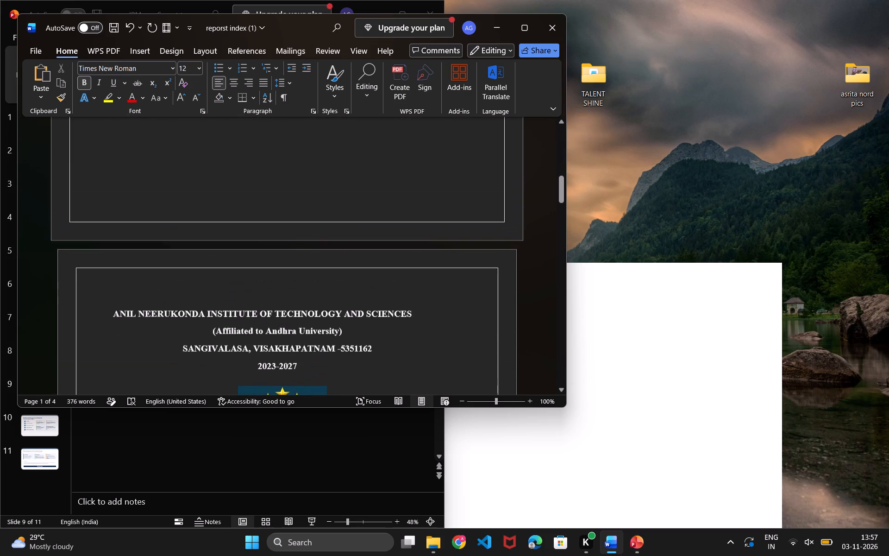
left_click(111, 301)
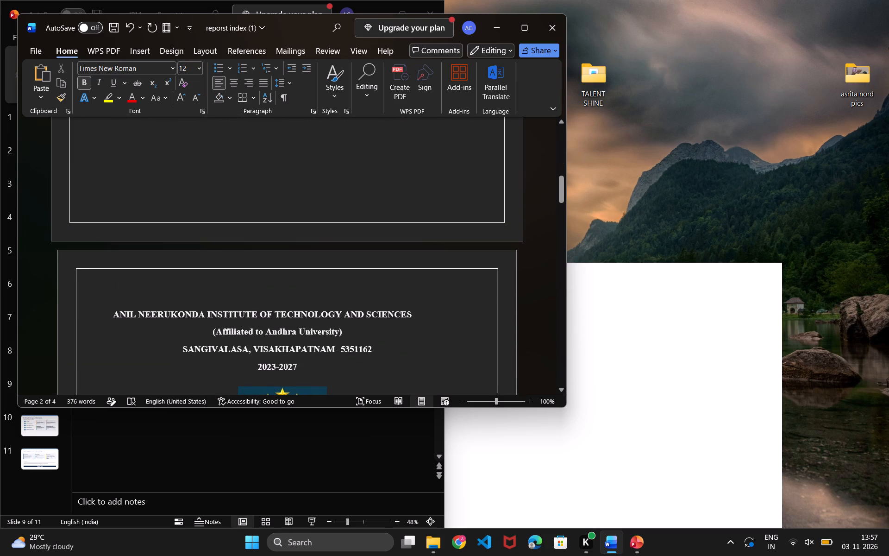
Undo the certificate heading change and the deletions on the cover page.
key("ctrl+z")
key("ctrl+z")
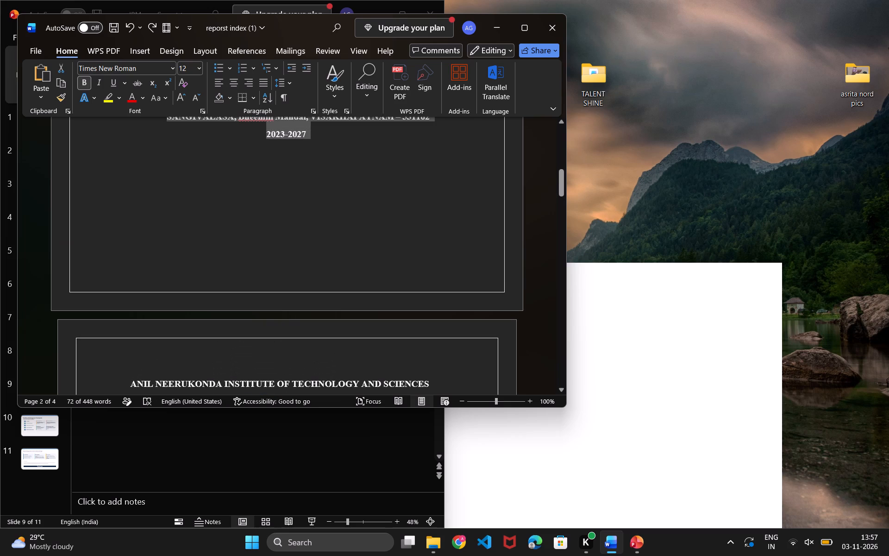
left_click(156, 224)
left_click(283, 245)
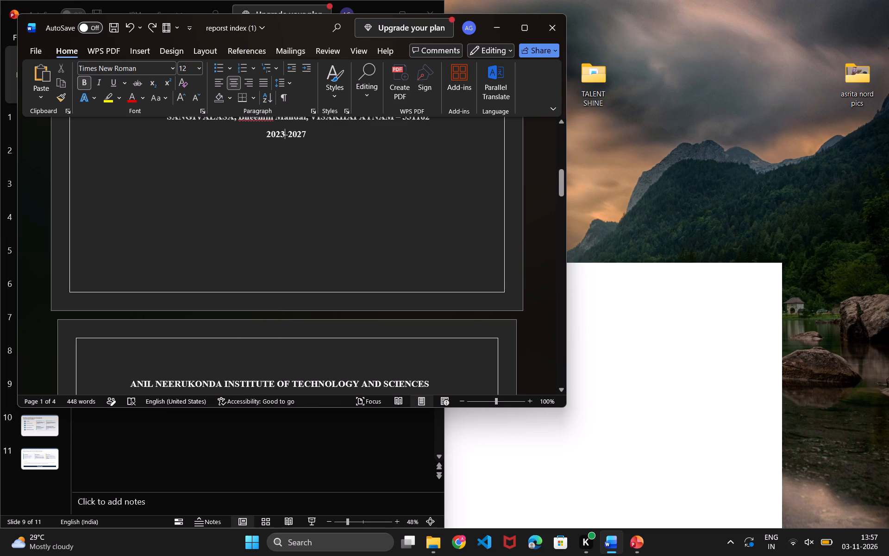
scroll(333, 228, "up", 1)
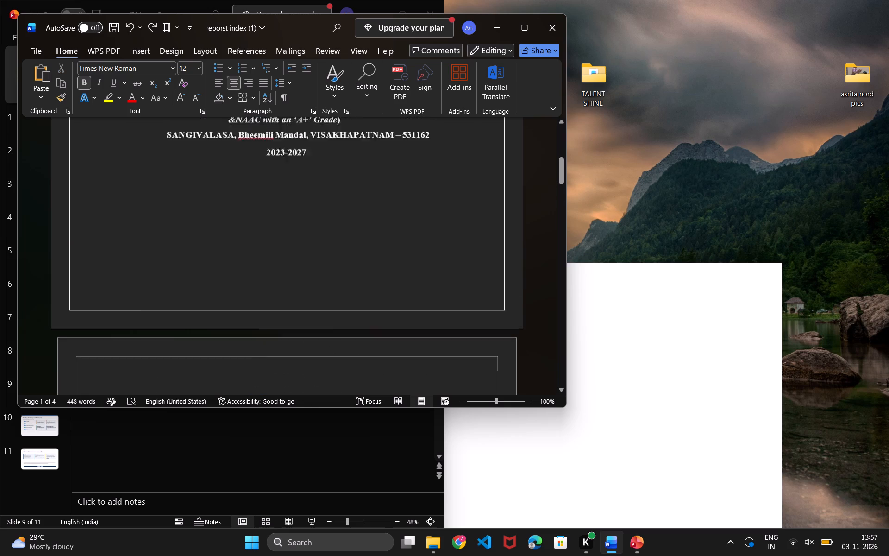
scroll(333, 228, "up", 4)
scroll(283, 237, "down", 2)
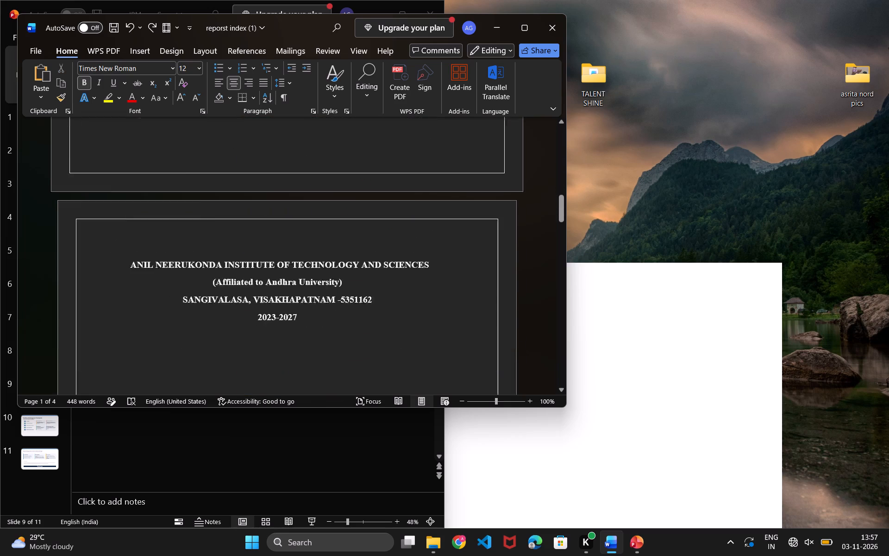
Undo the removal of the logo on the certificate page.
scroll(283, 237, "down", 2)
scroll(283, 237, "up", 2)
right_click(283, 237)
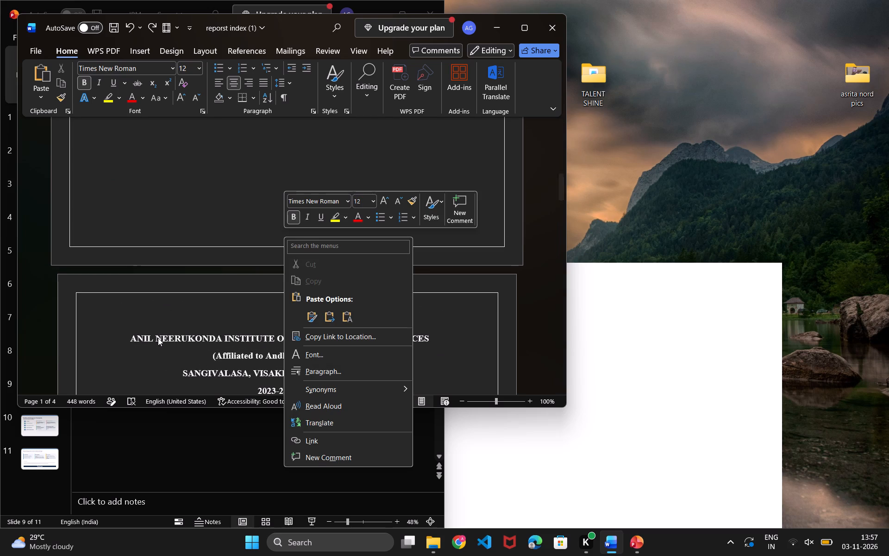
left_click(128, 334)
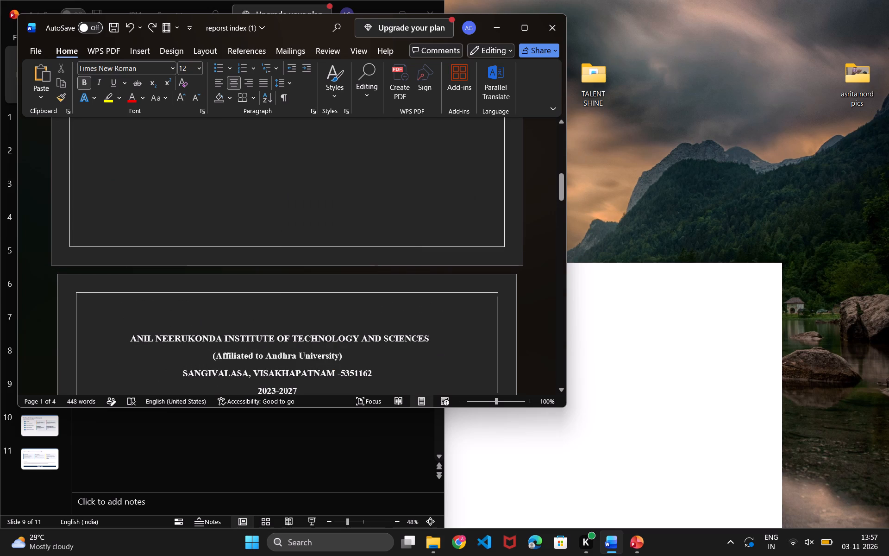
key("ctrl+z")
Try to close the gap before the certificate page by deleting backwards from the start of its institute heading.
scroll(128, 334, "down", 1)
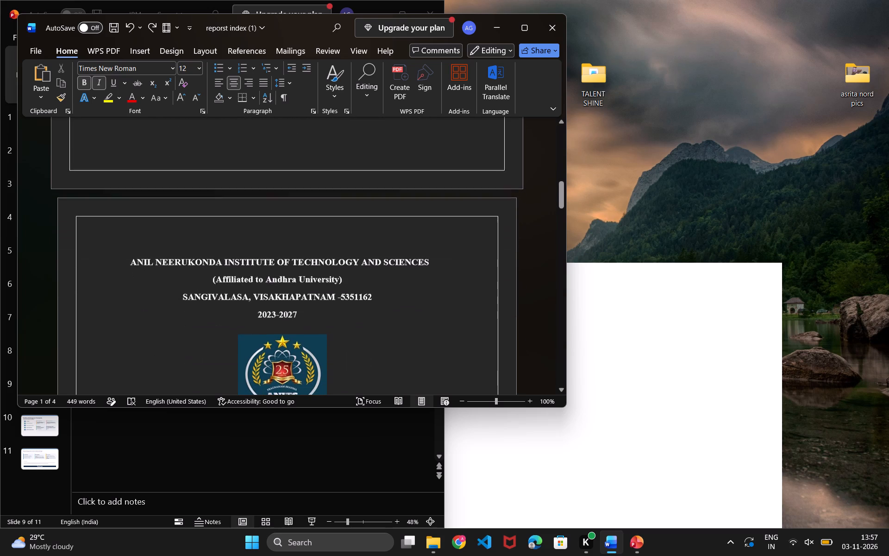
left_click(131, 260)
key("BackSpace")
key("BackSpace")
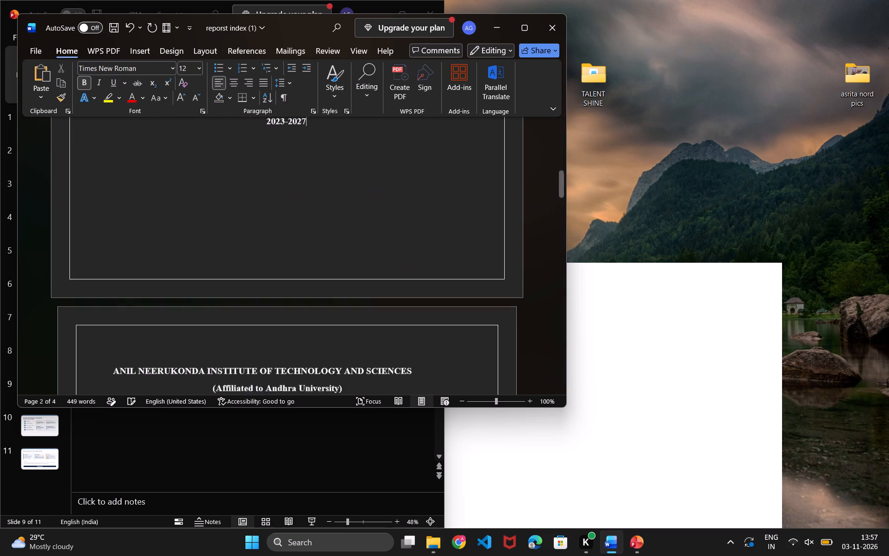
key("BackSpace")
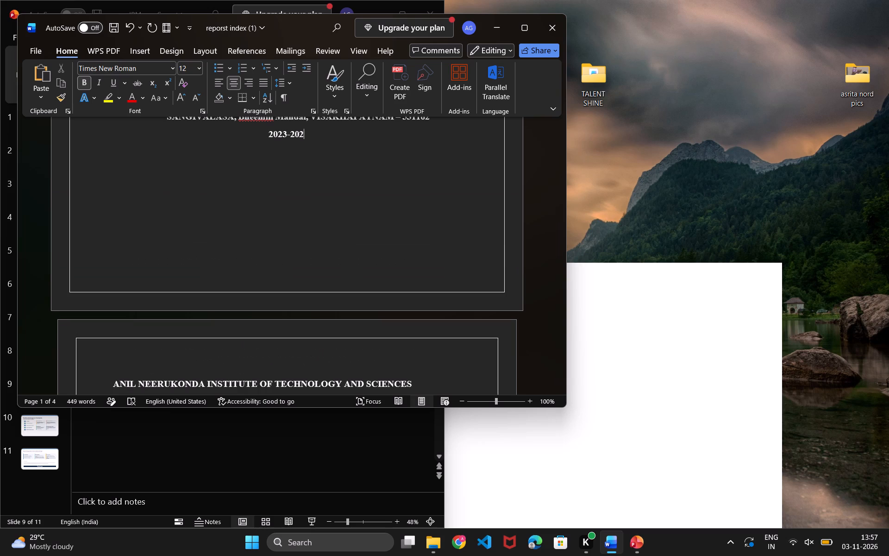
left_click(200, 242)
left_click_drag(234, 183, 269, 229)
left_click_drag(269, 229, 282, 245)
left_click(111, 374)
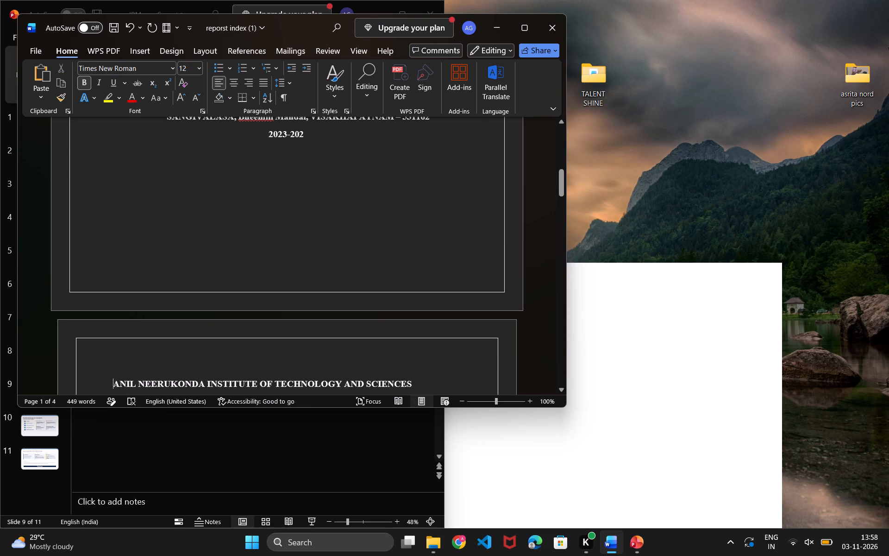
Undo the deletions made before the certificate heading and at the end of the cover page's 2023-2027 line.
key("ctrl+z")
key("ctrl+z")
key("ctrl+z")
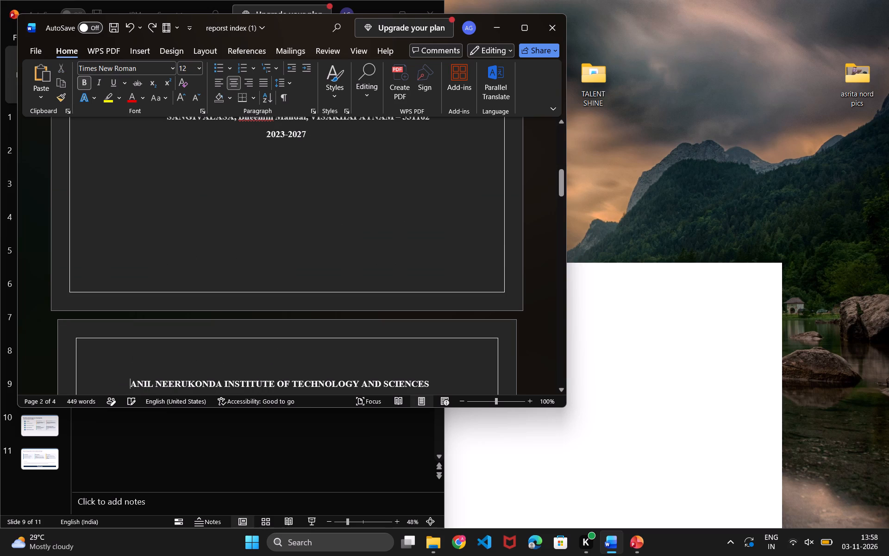
Look over the Bonafide Certificate and cover pages to check their content and layout.
scroll(111, 374, "down", 6)
scroll(111, 374, "up", 3)
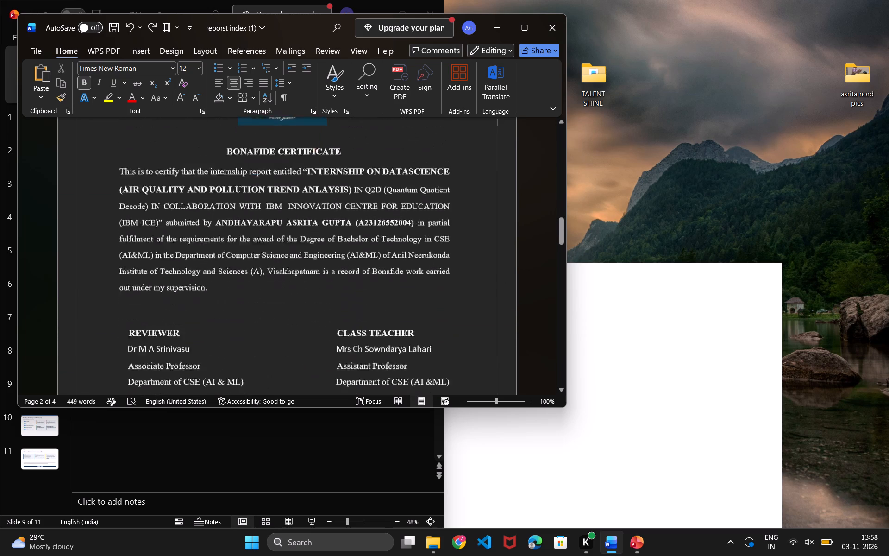
scroll(111, 374, "up", 6)
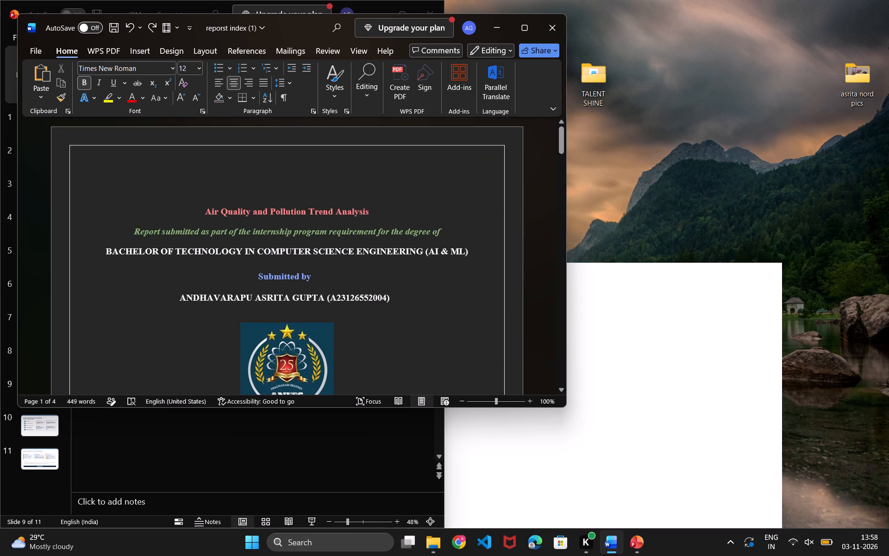
scroll(111, 374, "down", 2)
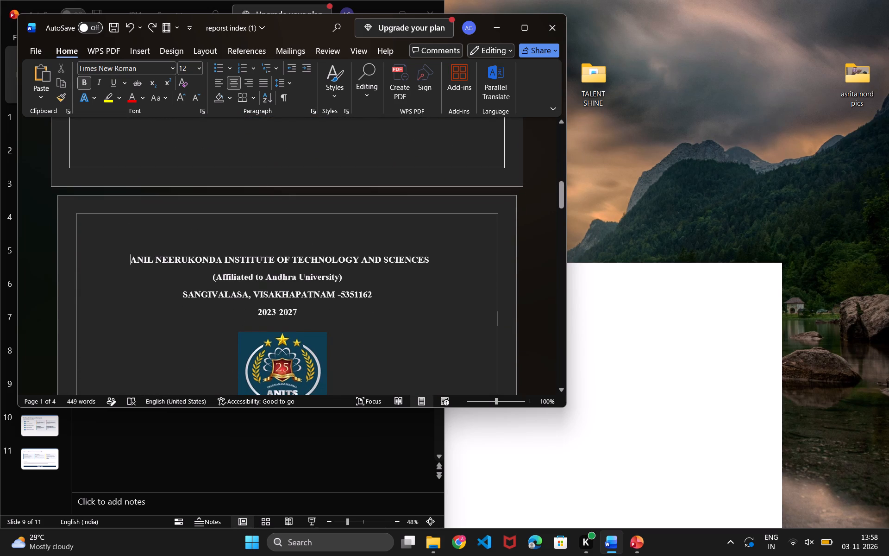
scroll(111, 374, "down", 1)
Maximize the report's document window.
right_click(245, 148)
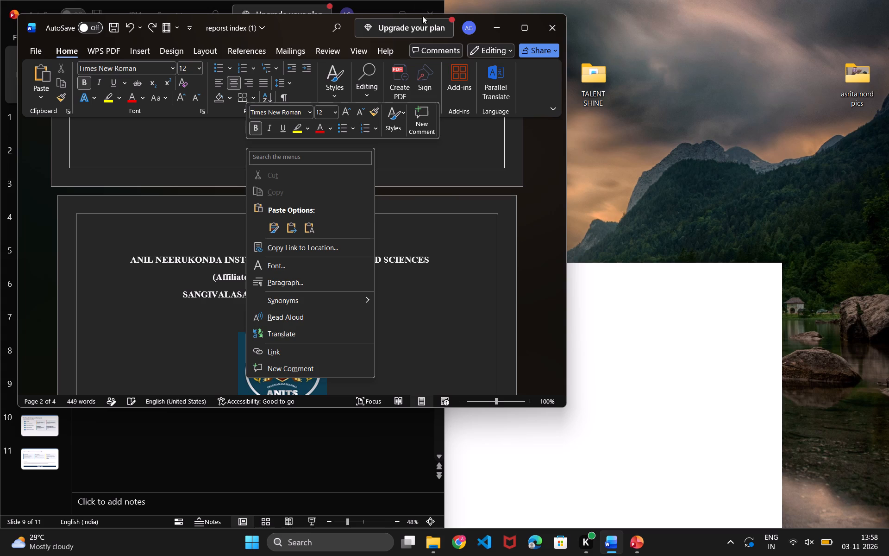
left_click(524, 30)
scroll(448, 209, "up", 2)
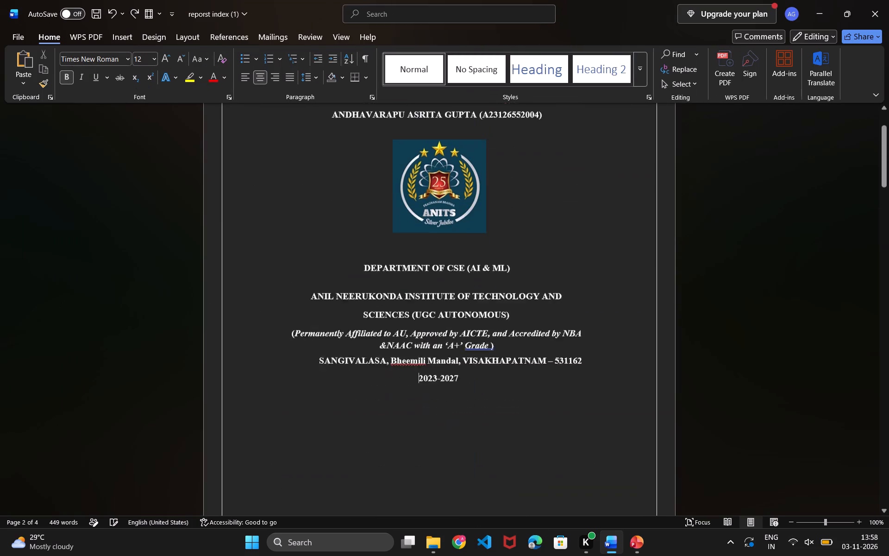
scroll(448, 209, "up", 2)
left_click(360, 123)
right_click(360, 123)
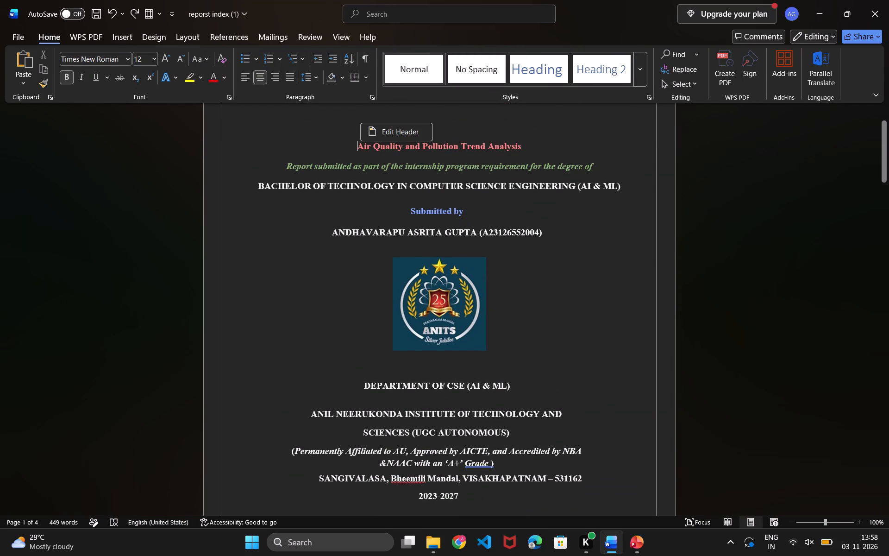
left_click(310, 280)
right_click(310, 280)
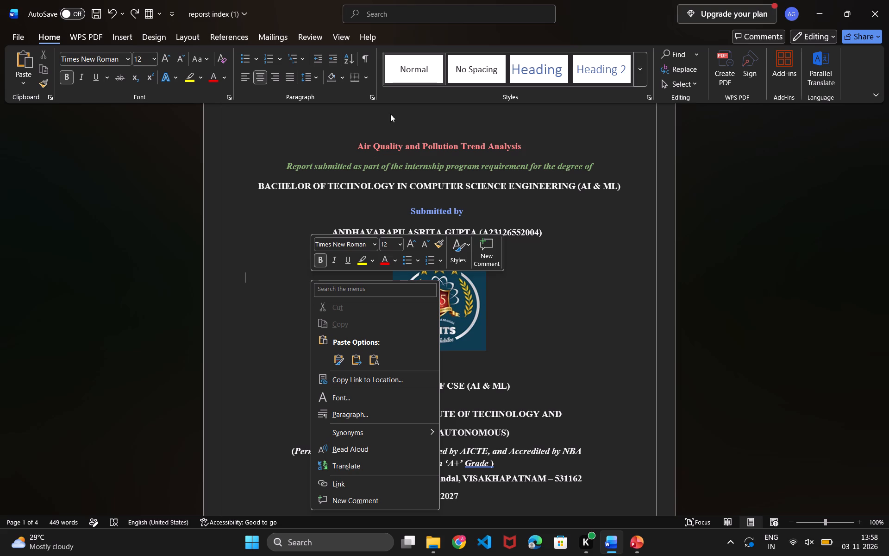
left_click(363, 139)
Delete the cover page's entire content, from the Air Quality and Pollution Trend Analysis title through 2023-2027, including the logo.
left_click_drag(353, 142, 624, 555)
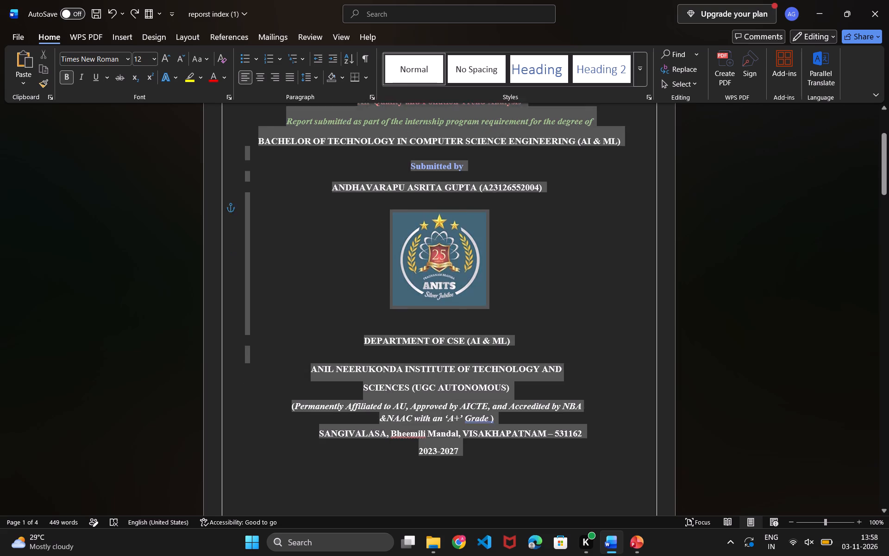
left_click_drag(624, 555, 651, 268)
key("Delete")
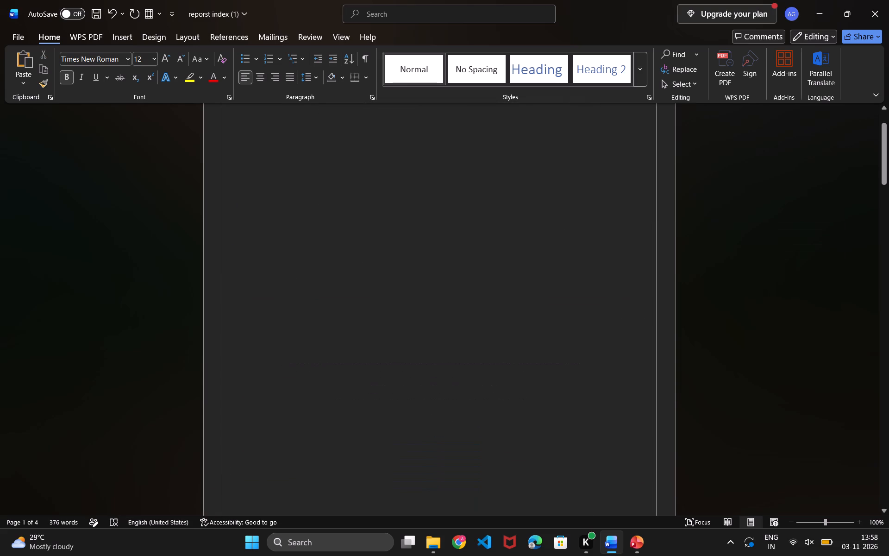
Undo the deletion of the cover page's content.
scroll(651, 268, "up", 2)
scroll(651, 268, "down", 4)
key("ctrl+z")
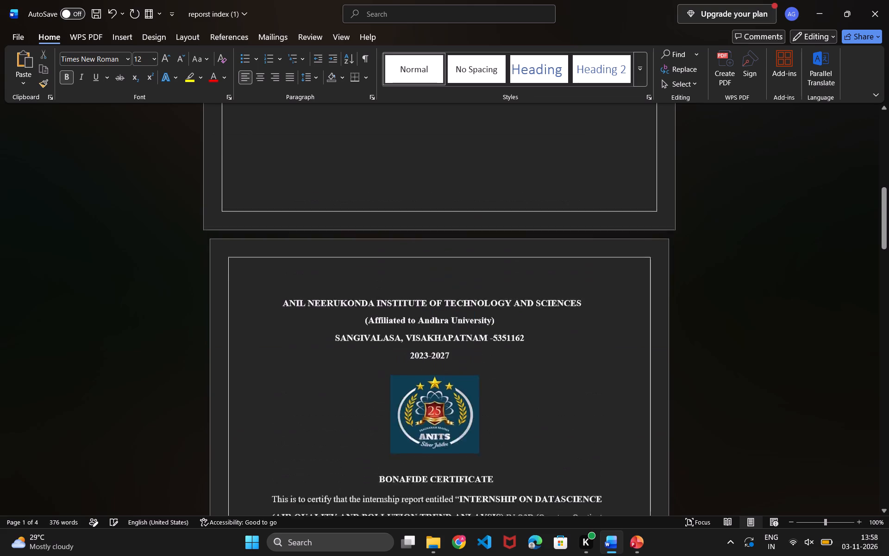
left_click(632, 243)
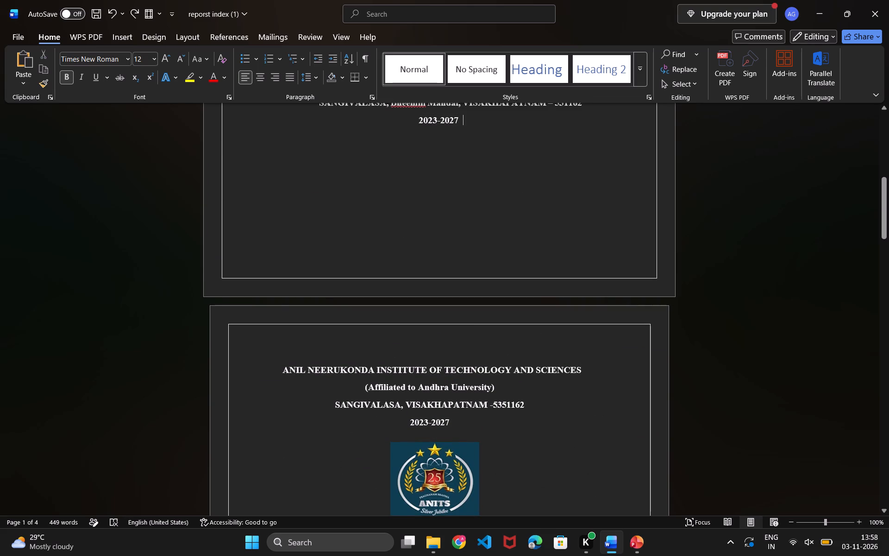
Copy the certificate page's whole content, from the institute heading and logo through the Head of the Department block.
scroll(632, 243, "up", 5)
scroll(632, 243, "down", 2)
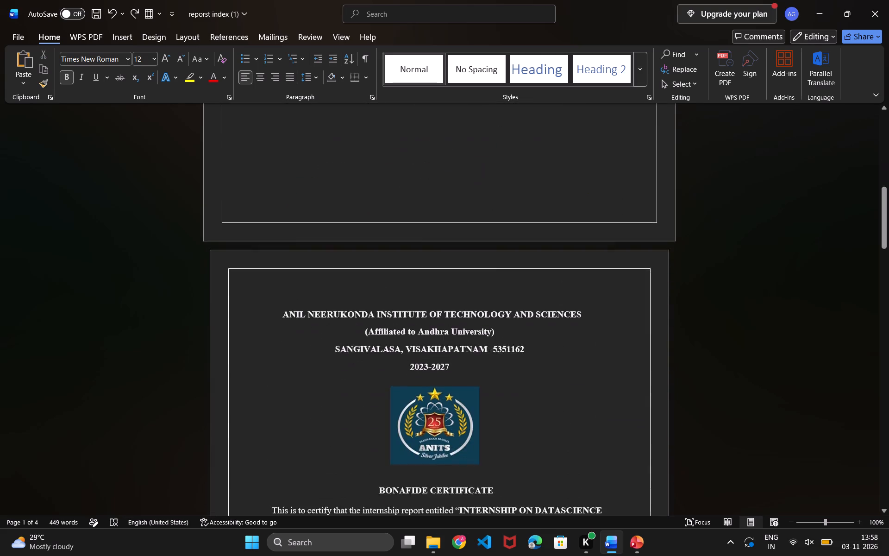
scroll(632, 243, "down", 2)
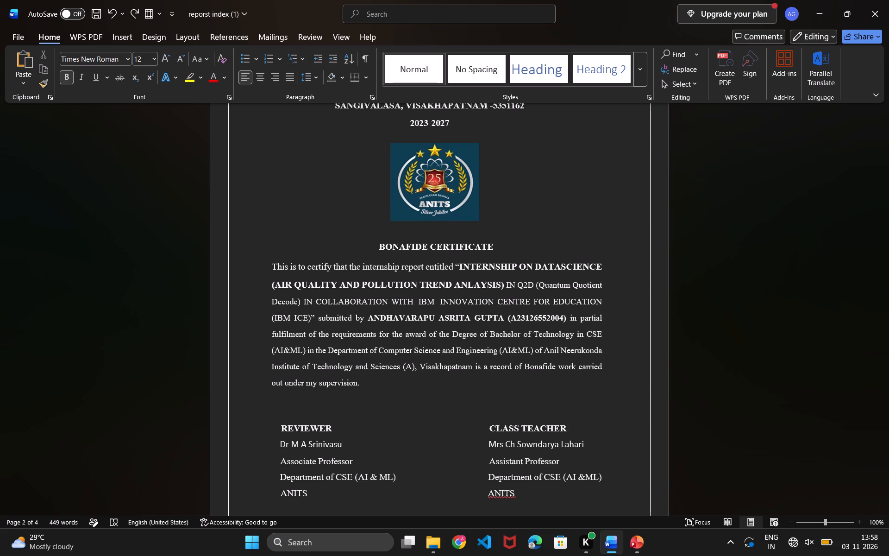
scroll(656, 341, "down", 1)
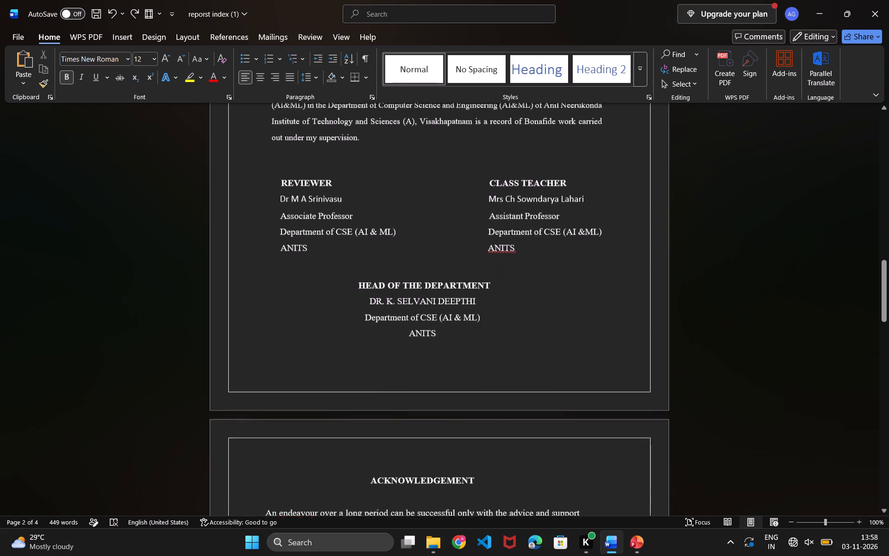
scroll(656, 341, "down", 1)
scroll(656, 341, "up", 3)
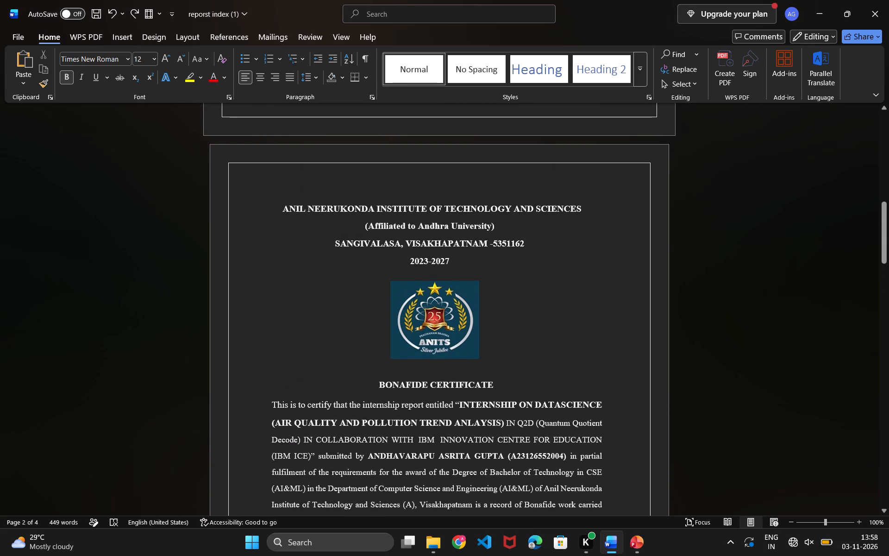
left_click_drag(285, 206, 355, 273)
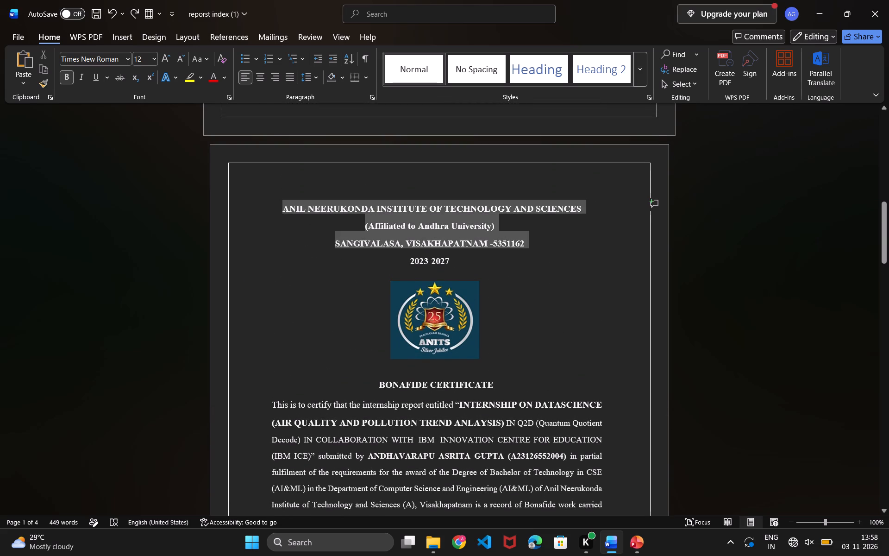
left_click_drag(355, 273, 567, 518)
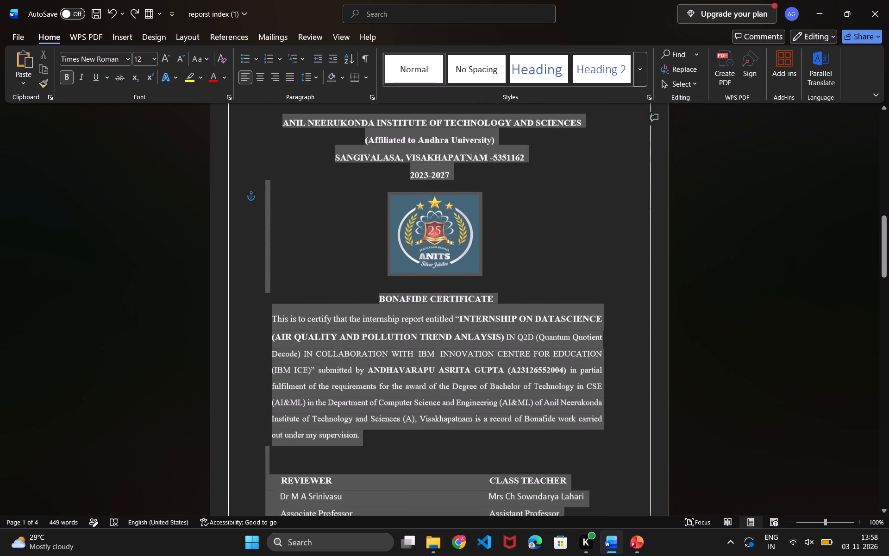
left_click_drag(567, 518, 551, 465)
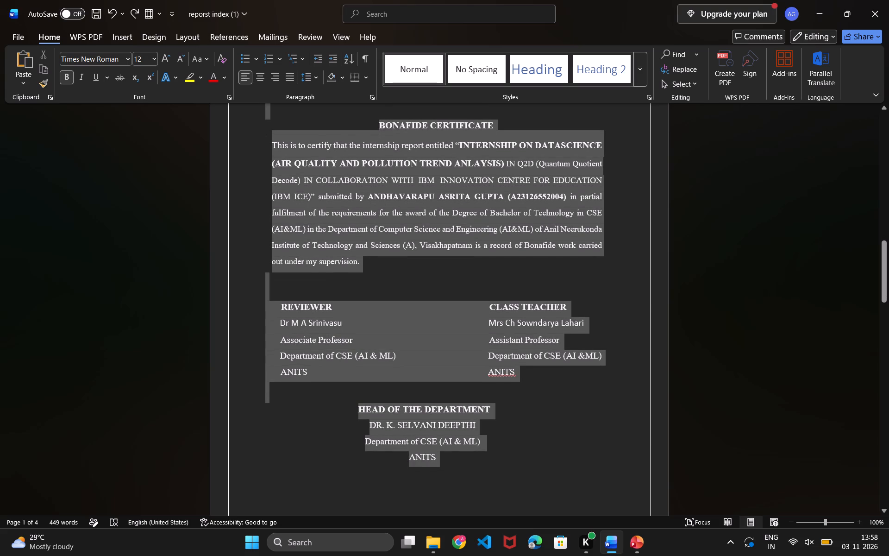
left_click_drag(551, 465, 551, 465)
right_click(460, 335)
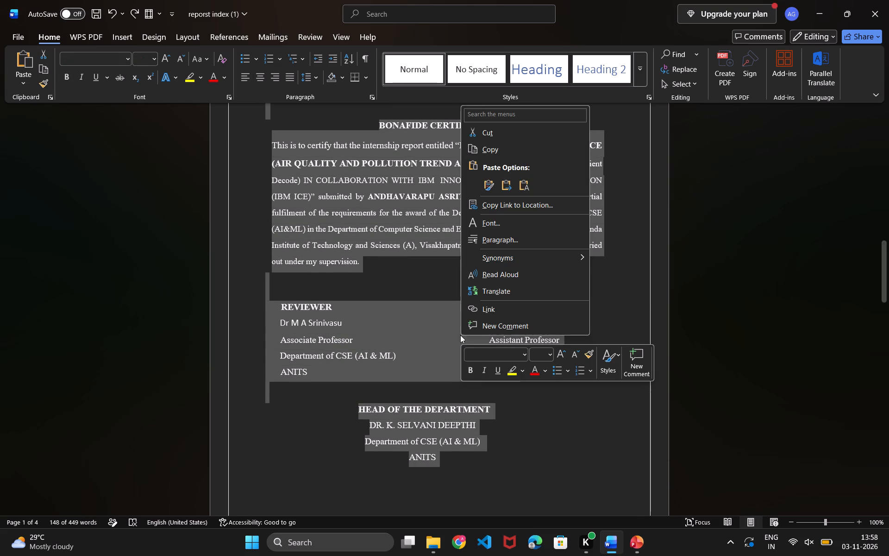
left_click(500, 147)
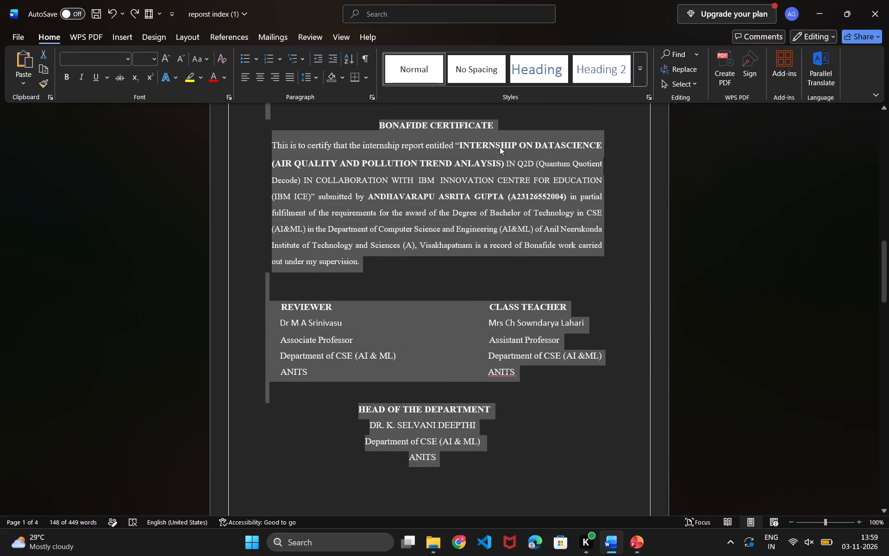
Close the report document without saving its changes.
left_click(888, 13)
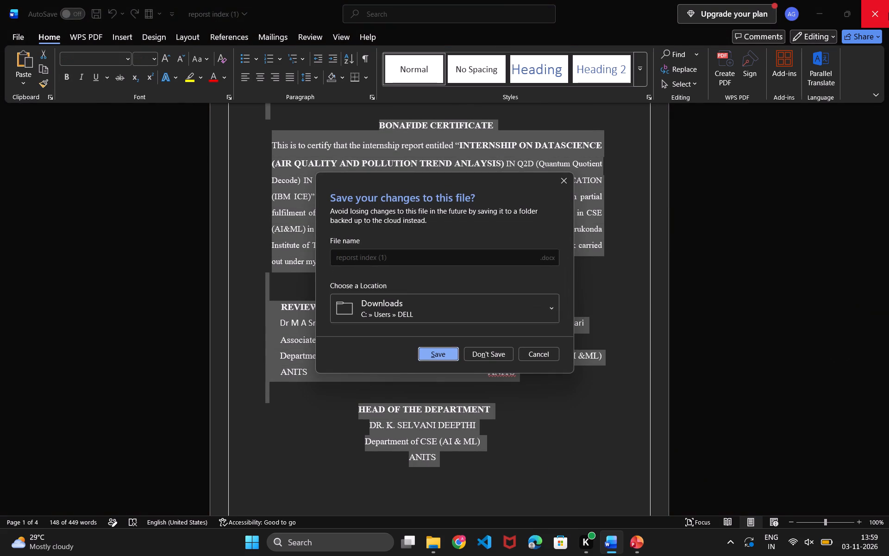
left_click(484, 356)
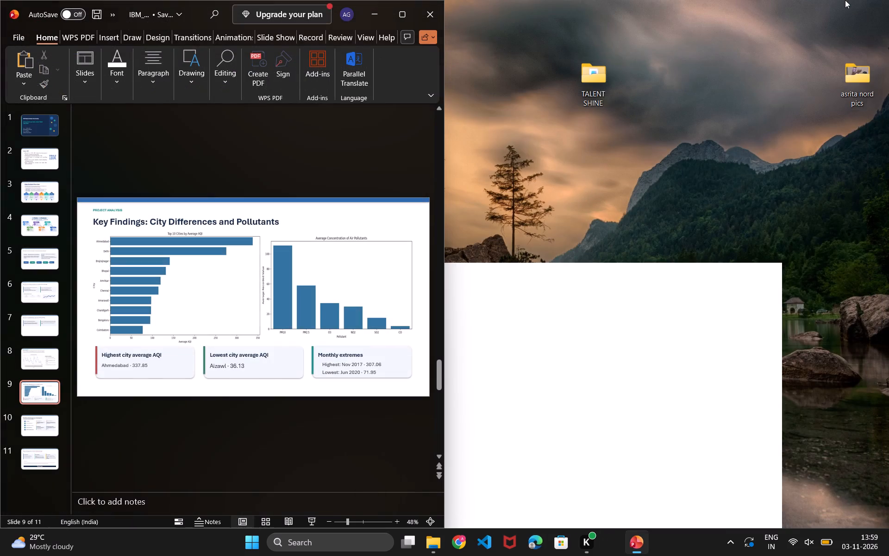
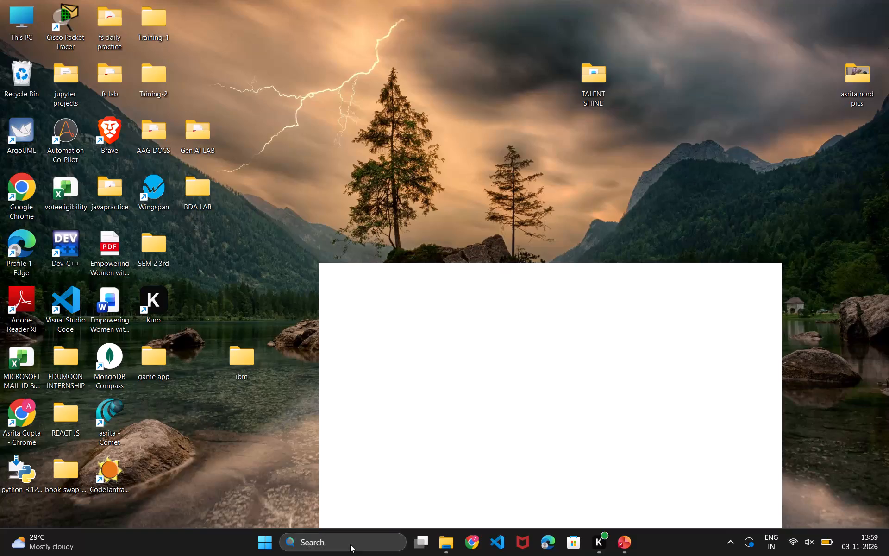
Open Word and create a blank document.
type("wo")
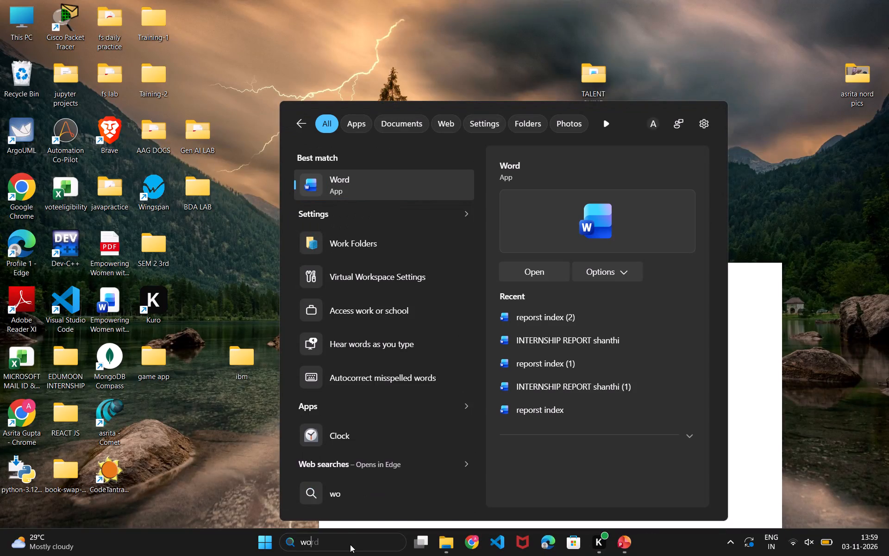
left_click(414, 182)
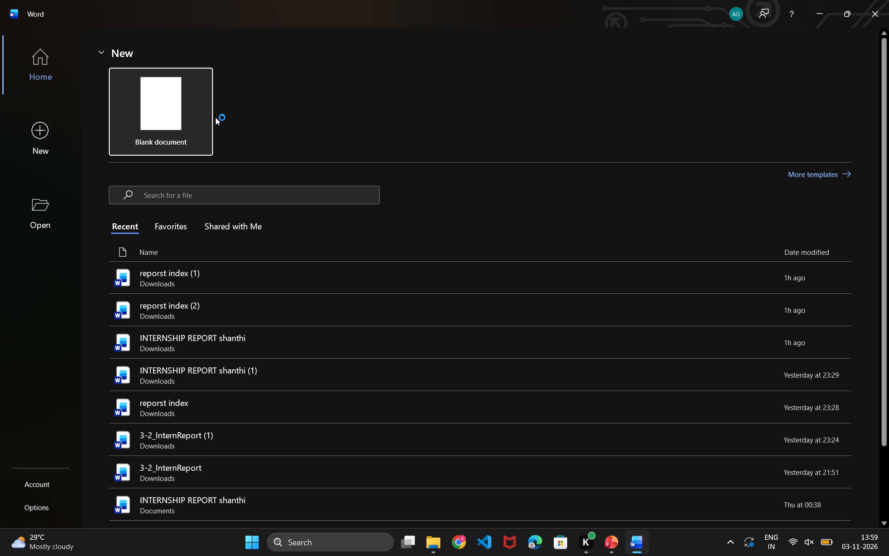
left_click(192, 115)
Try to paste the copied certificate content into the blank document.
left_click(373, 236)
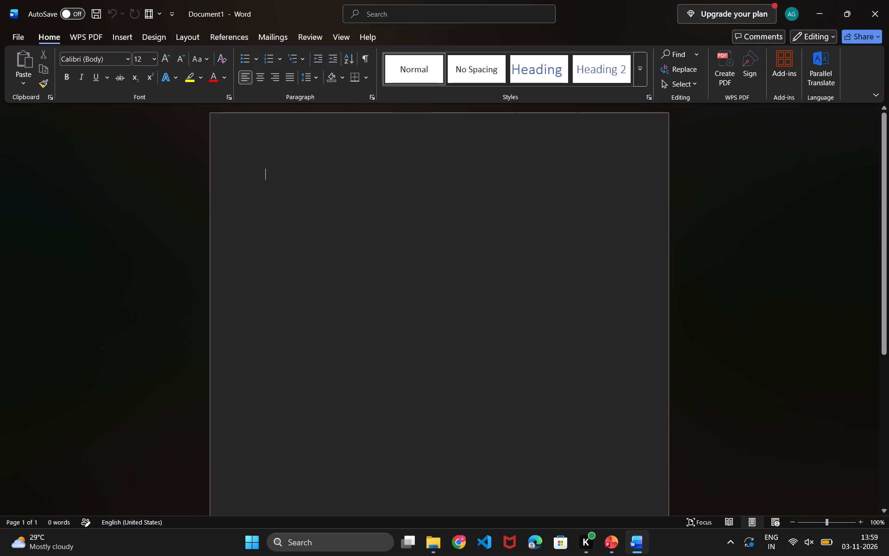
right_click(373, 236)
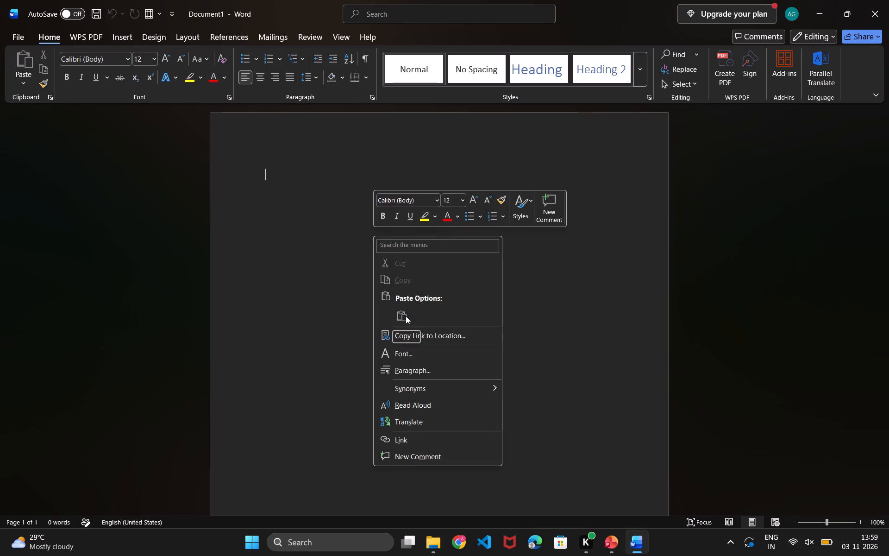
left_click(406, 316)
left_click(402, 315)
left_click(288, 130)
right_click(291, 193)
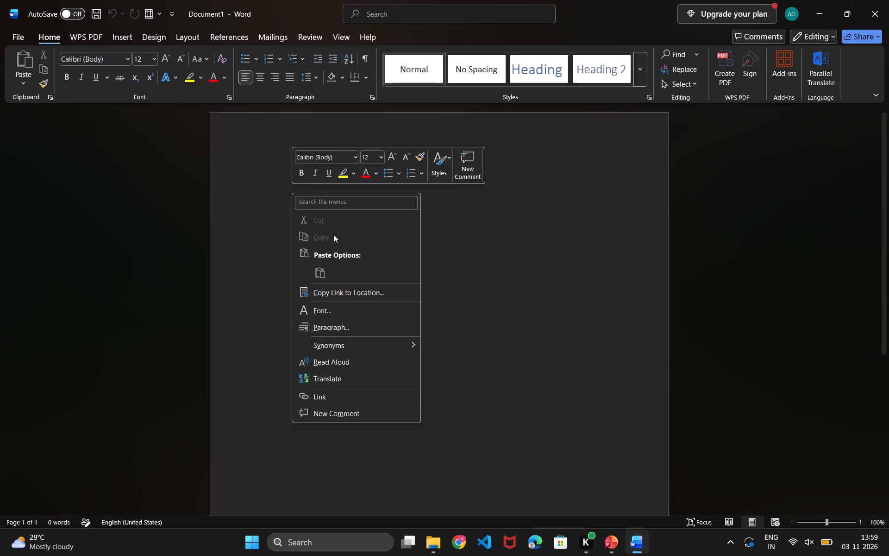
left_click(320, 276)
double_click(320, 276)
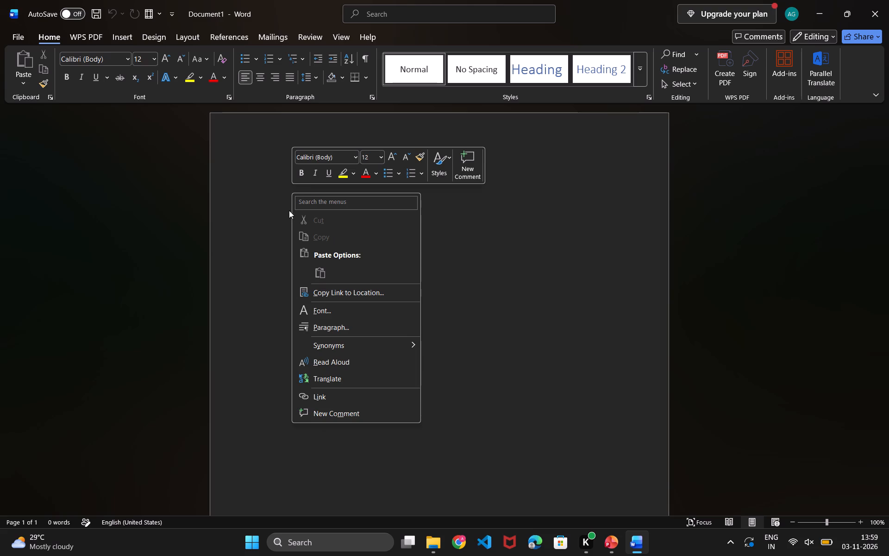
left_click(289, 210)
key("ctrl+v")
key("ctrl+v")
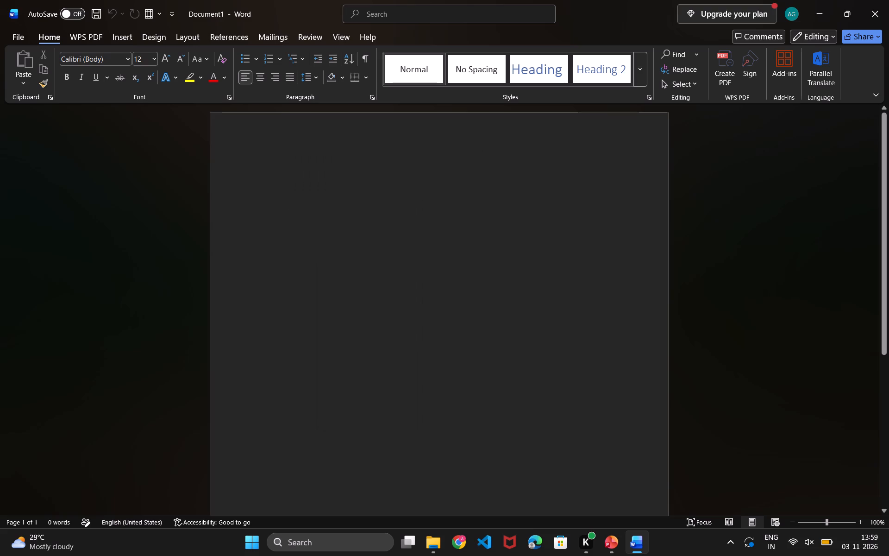
Open the reporst index (1) report from the recent files in File Explorer.
left_click(438, 541)
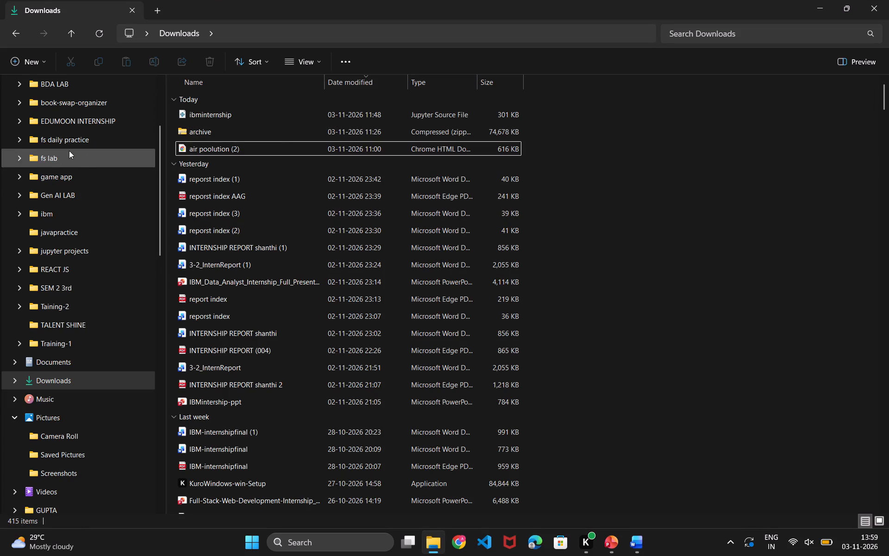
scroll(69, 151, "up", 5)
left_click(61, 113)
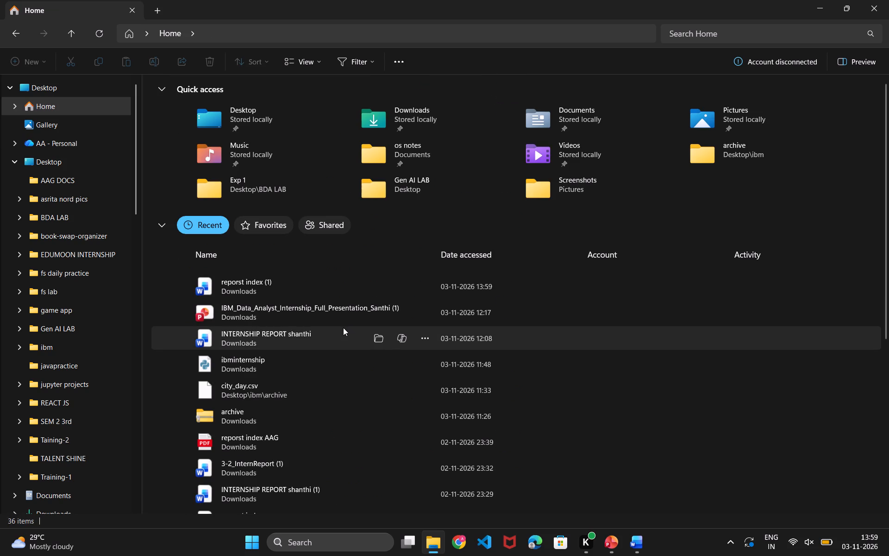
double_click(293, 297)
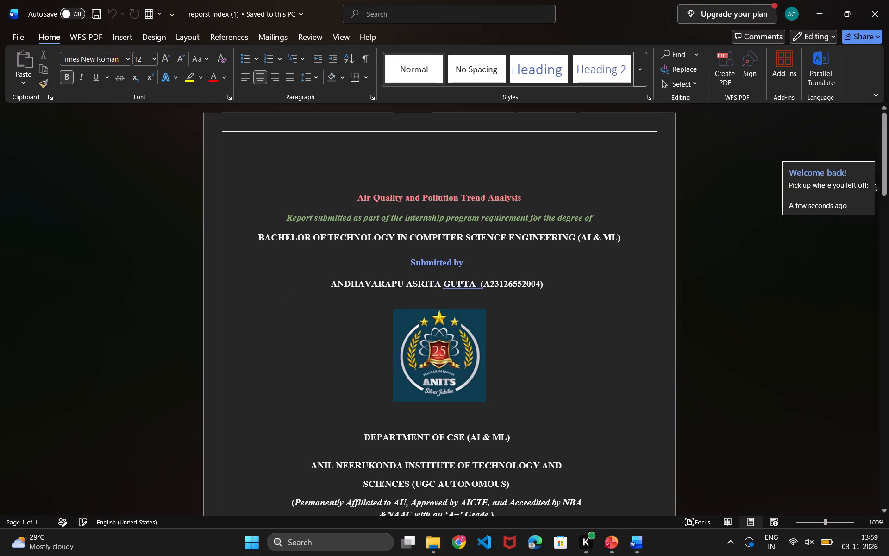
Copy the whole Bonafide Certificate page content, from the institute heading and logo through the Head of the Department block.
scroll(385, 346, "down", 5)
scroll(385, 346, "up", 1)
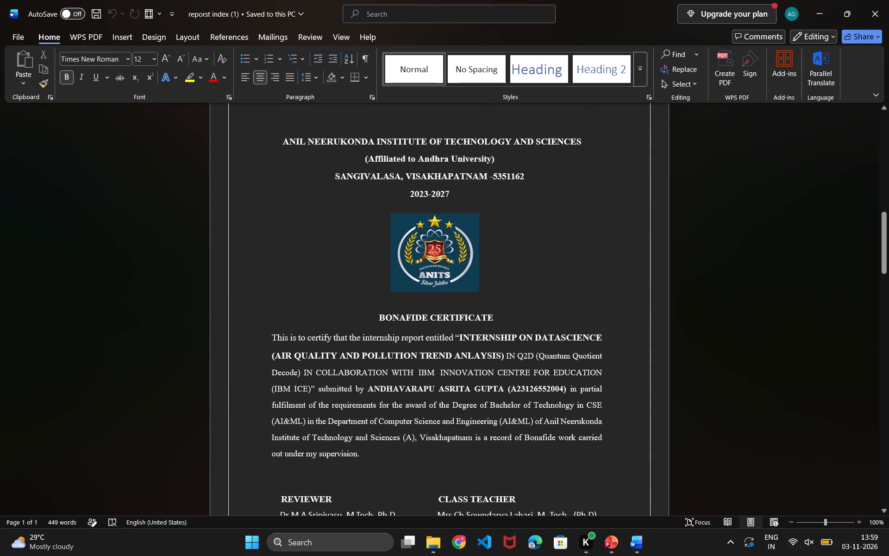
left_click_drag(282, 141, 539, 555)
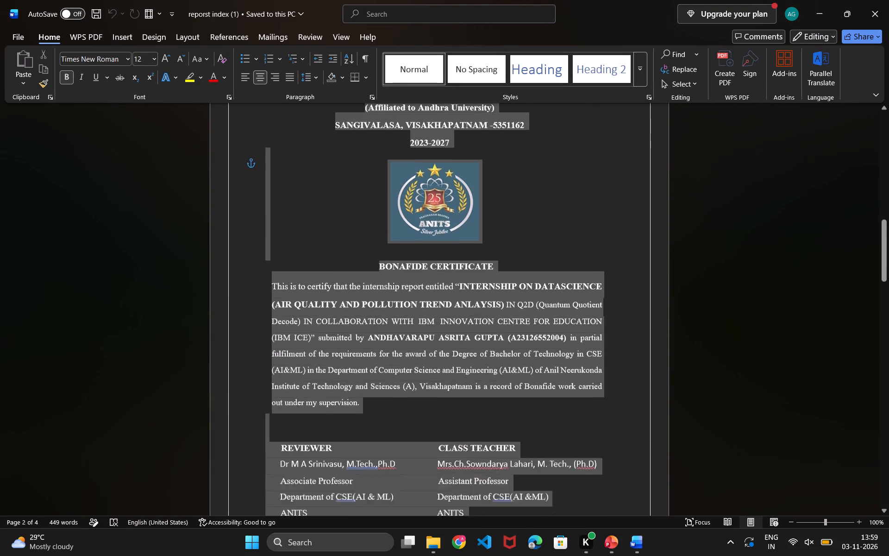
left_click_drag(539, 555, 551, 405)
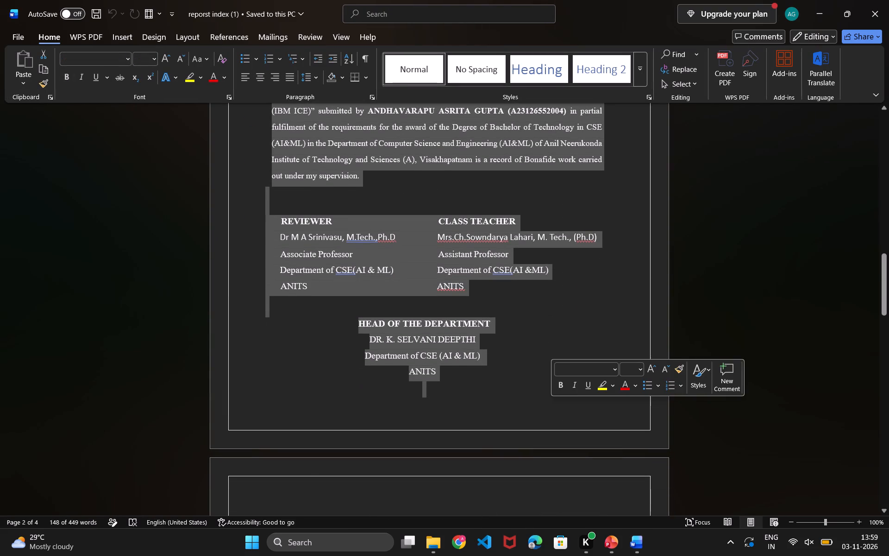
key("ctrl+c")
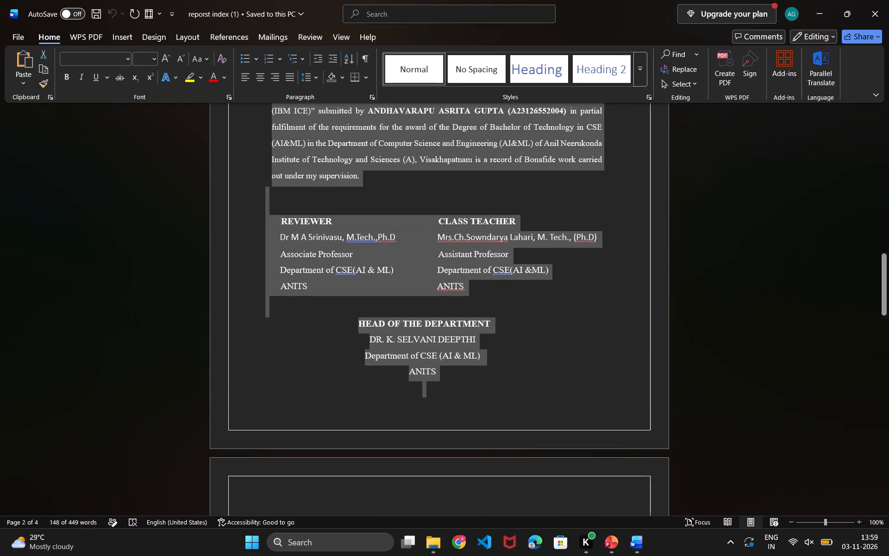
Open another Word window and create a new blank document, leaving the report open.
left_click(439, 540)
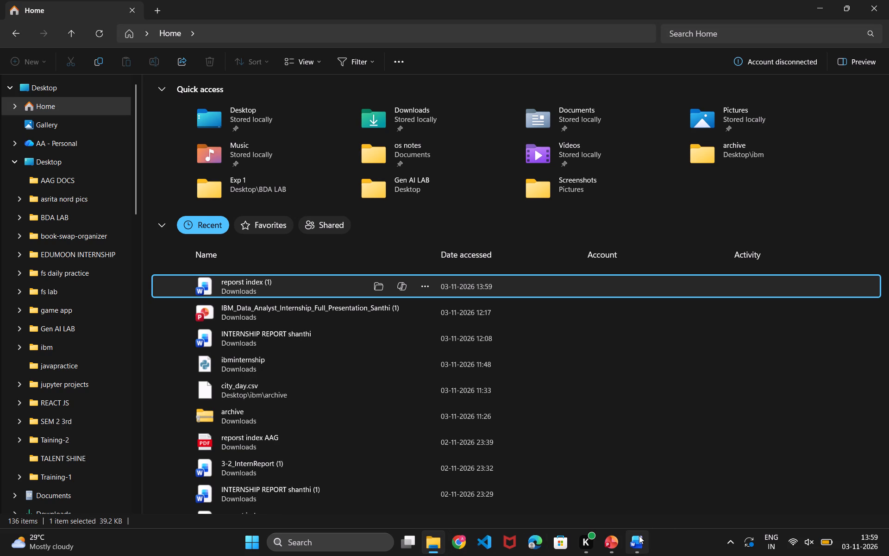
left_click(639, 536)
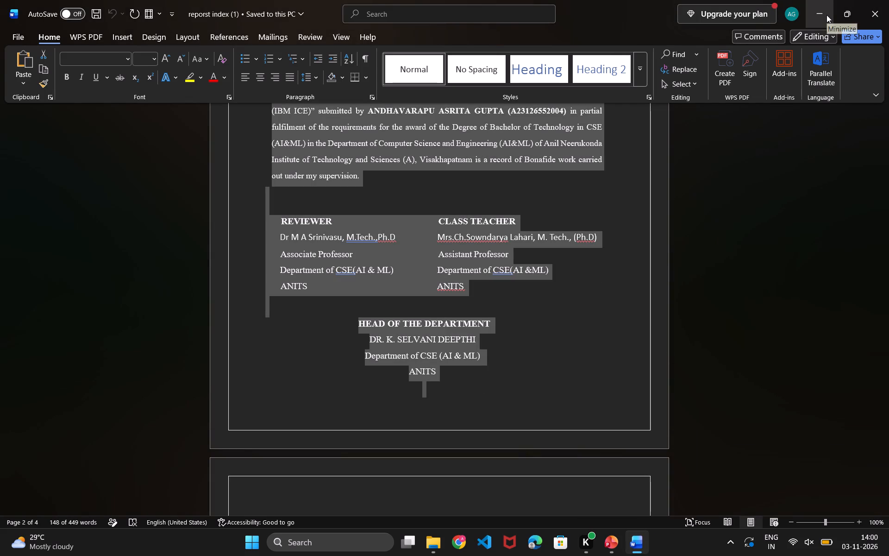
left_click(332, 544)
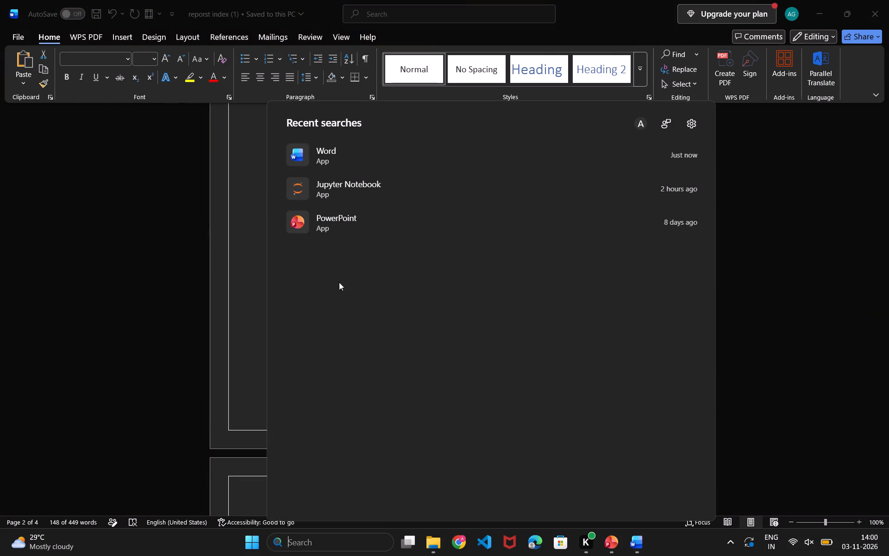
double_click(351, 151)
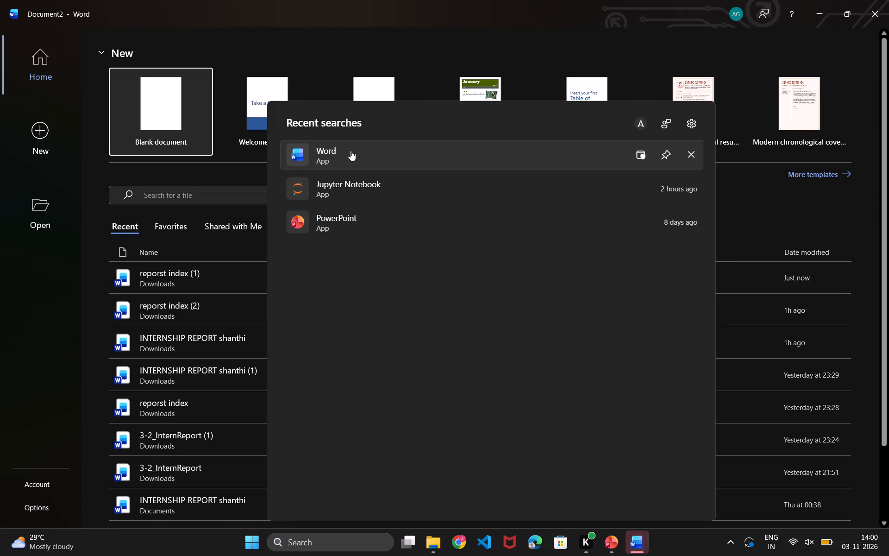
double_click(380, 164)
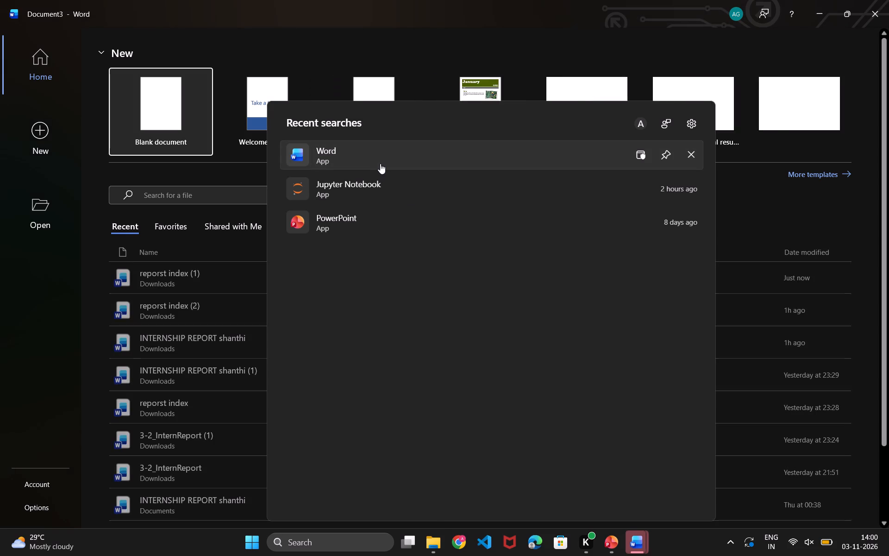
left_click(182, 139)
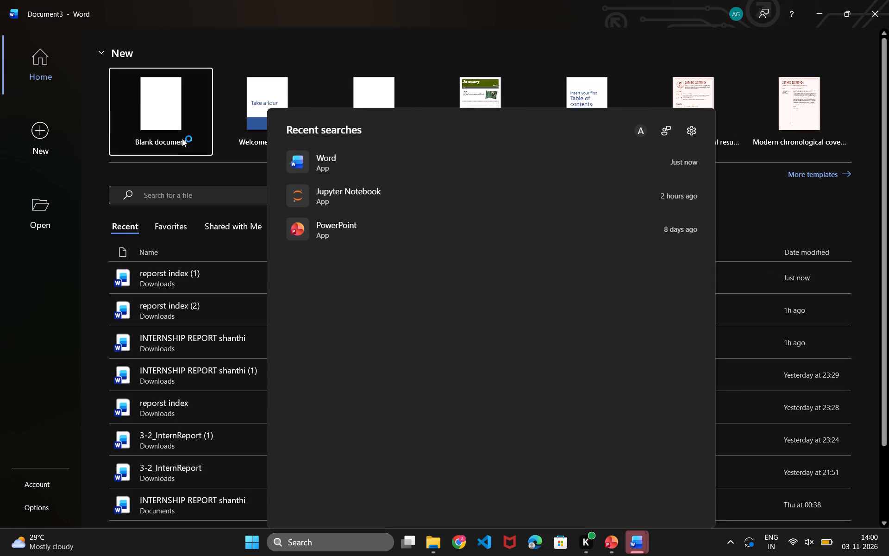
Paste the copied certificate content into the new blank document.
left_click(428, 260)
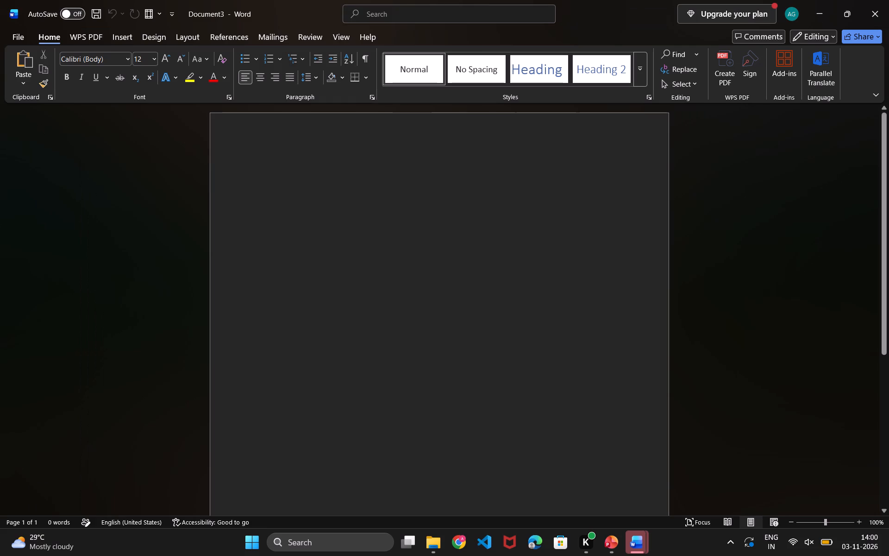
key("ctrl+v")
Remove the empty second page that follows the pasted certificate.
scroll(428, 260, "down", 1)
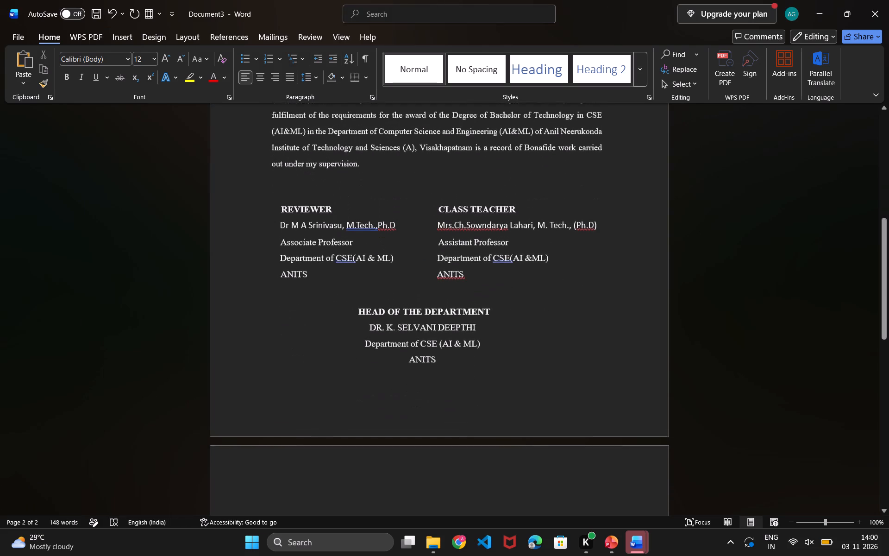
scroll(428, 260, "down", 1)
left_click(383, 341)
key("BackSpace")
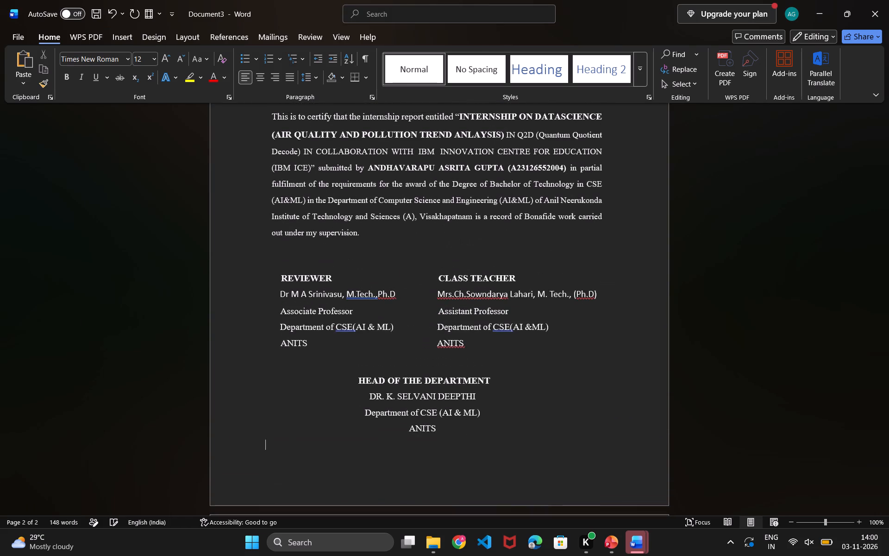
Delete the M.Tech.,Ph.D qualifications and the comma after the reviewer's name, including the spaces following them.
scroll(383, 341, "up", 5)
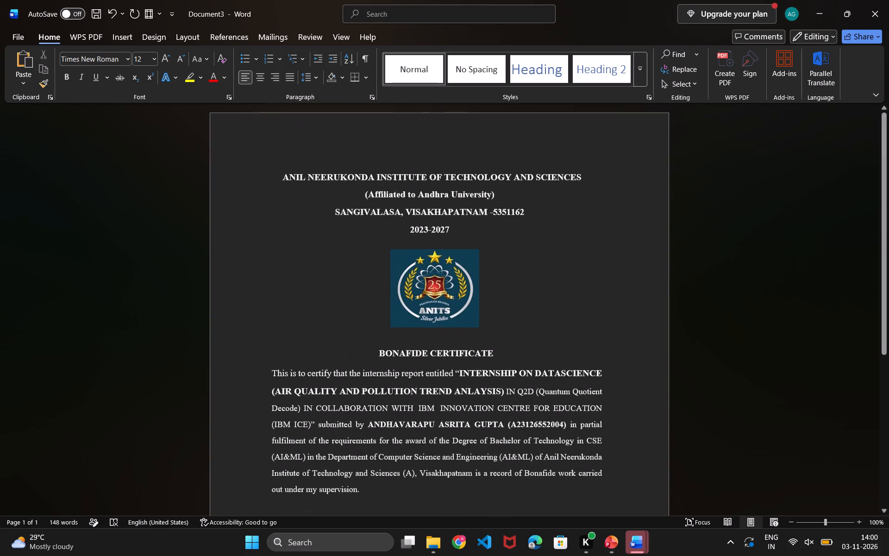
scroll(293, 186, "down", 2)
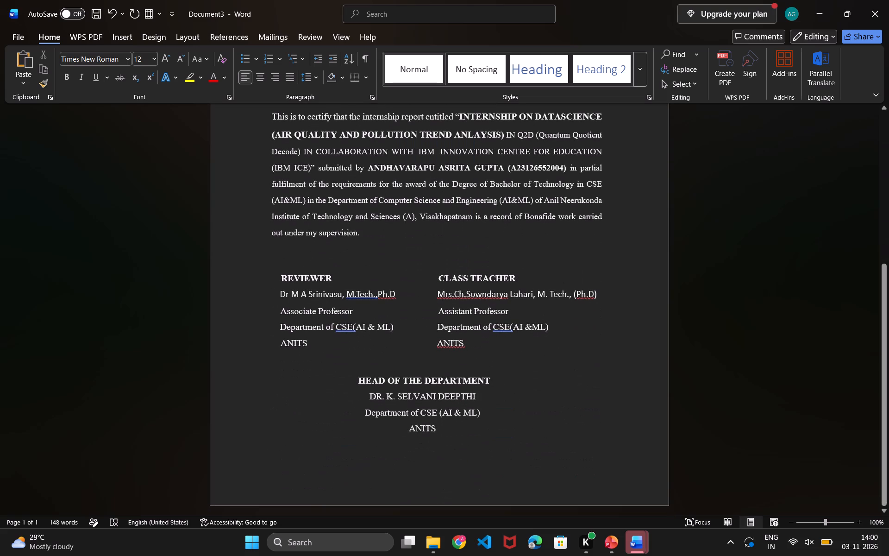
left_click(408, 296)
key("BackSpace")
key("BackSpace")
key("BackSpace")
key("BackSpace")
key("BackSpace")
key("BackSpace")
key("BackSpace")
key("BackSpace")
key("BackSpace")
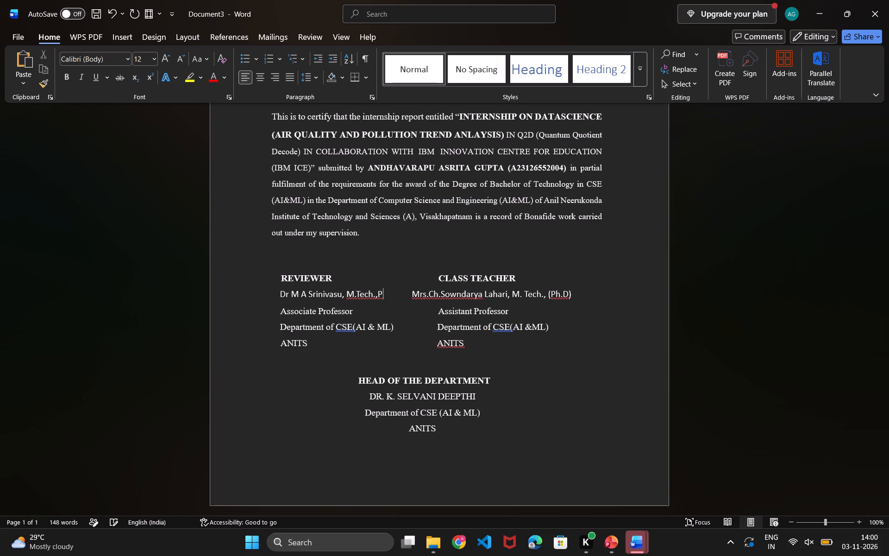
key("BackSpace")
key("BackSpace")
key("BackSpace")
key("BackSpace")
key("BackSpace")
key("BackSpace")
key("BackSpace")
key("BackSpace")
key("BackSpace")
key("BackSpace")
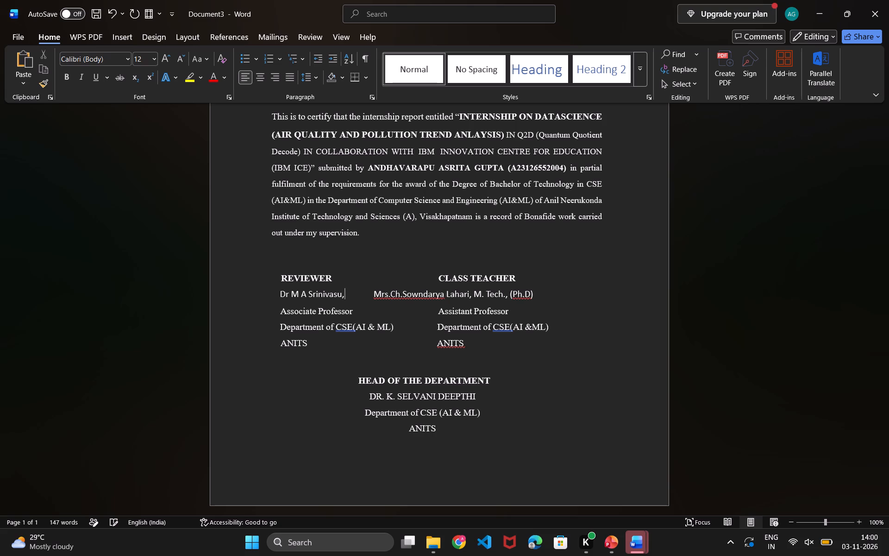
key("BackSpace")
Insert spaces after the reviewer's name to move the class teacher's name back across beneath the CLASS TEACHER heading.
key("space")
key("space")
key("space")
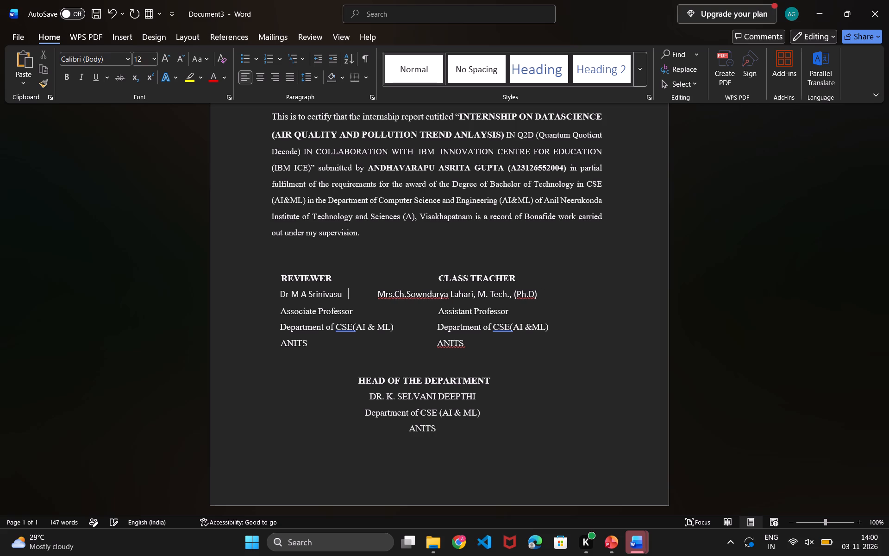
key("space")
key("space")
key("space")
key("space")
key("space")
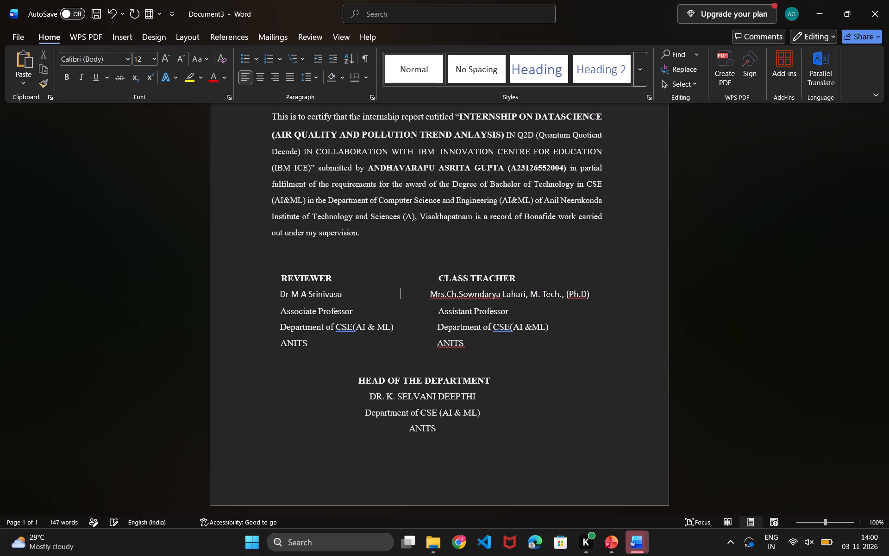
key("space")
key("space")
key("space")
key("space")
key("space")
key("space")
key("space")
key("space")
key("space")
key("space")
key("space")
key("space")
key("space")
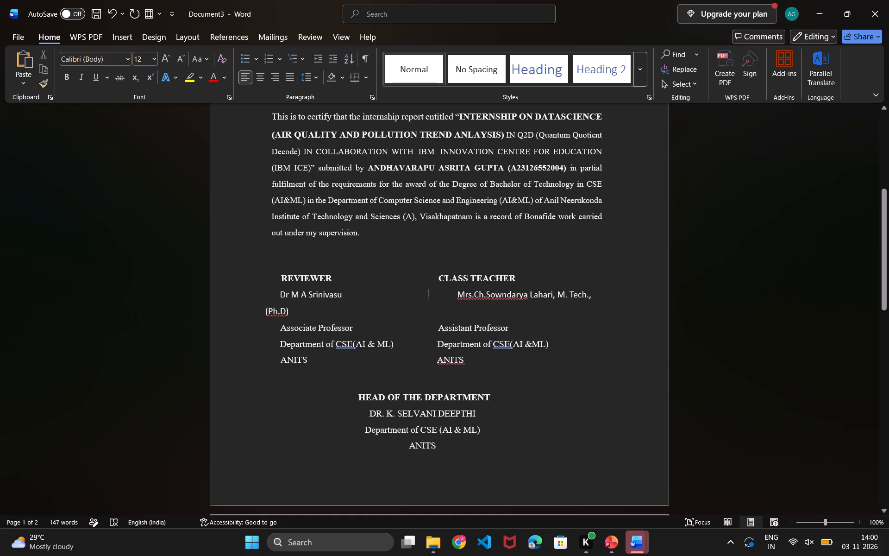
Delete the M. Tech., (Ph.D) qualifications and the comma after the class teacher's name.
left_click(367, 309)
key("BackSpace")
key("BackSpace")
key("BackSpace")
key("BackSpace")
key("BackSpace")
key("BackSpace")
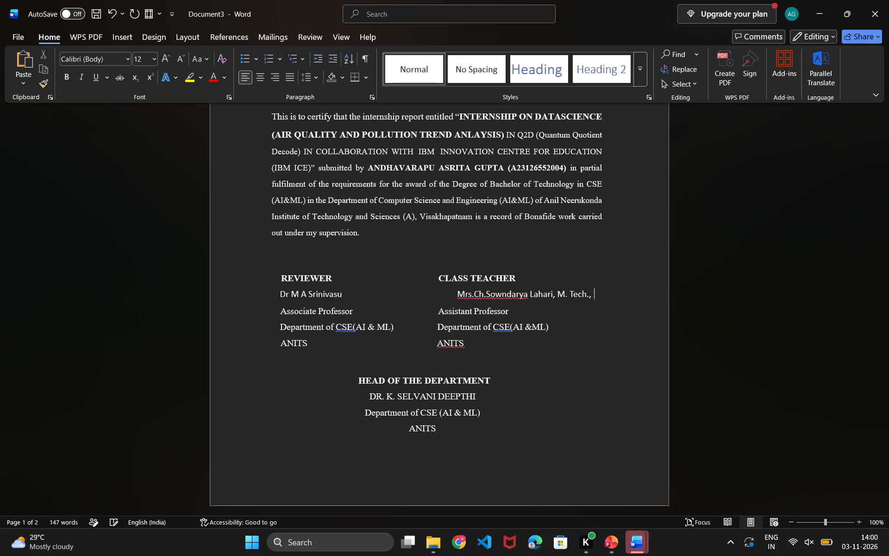
key("BackSpace")
key("BackSpace")
key("BackSpace")
key("BackSpace")
key("BackSpace")
key("BackSpace")
key("BackSpace")
key("BackSpace")
key("BackSpace")
key("BackSpace")
key("BackSpace")
key("BackSpace")
Replace the periods after Ch and Mrs in the class teacher's name with single spaces.
key("Left")
key("Left")
key("Left")
key("Left")
key("Left")
key("Left")
key("Left")
key("Left")
key("Left")
key("Left")
key("Left")
key("Left")
key("Left")
key("Left")
key("Left")
key("Left")
key("BackSpace")
key("space")
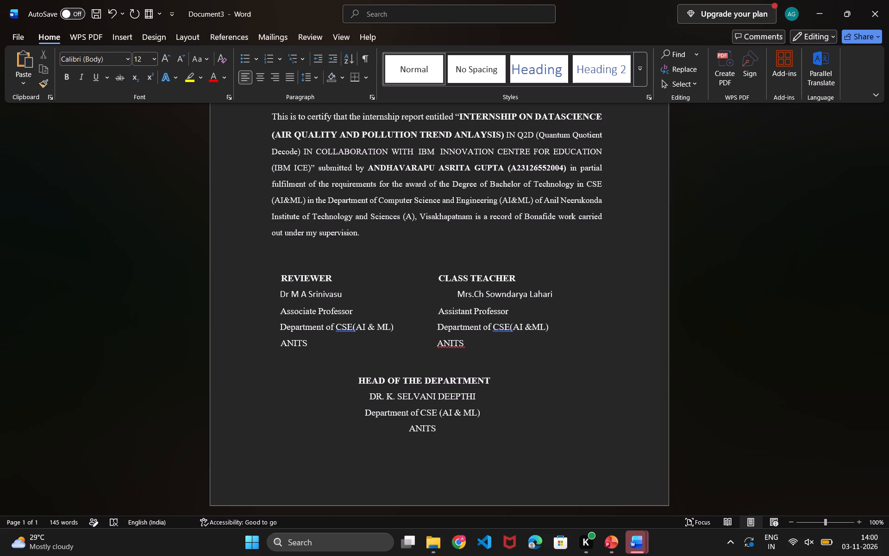
key("Left")
key("Left")
key("Left")
key("BackSpace")
key("space")
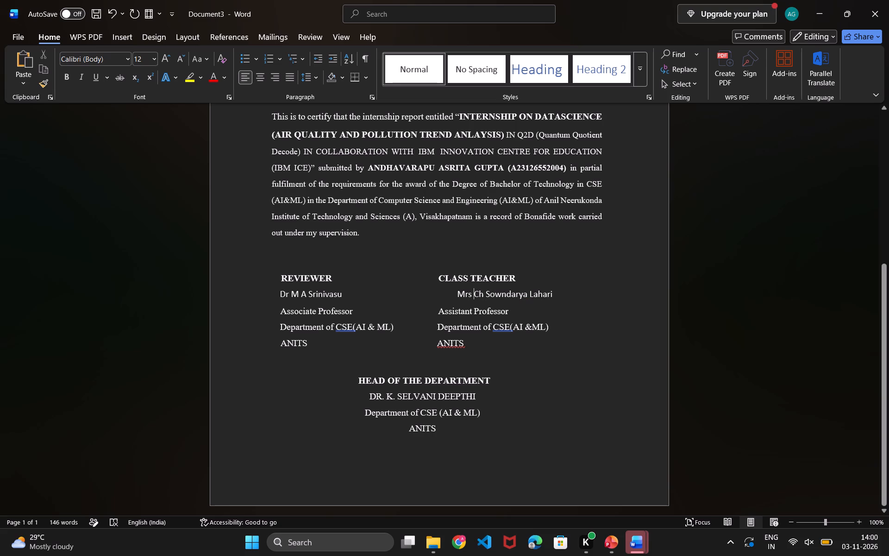
Insert spaces before the class teacher's Department of CSE(AI &ML) line to shift it well to the right of the CLASS TEACHER heading's start.
left_click(433, 329)
key("space")
key("space")
key("space")
key("space")
key("space")
key("space")
key("space")
key("space")
key("space")
key("space")
key("space")
key("space")
key("space")
key("space")
key("space")
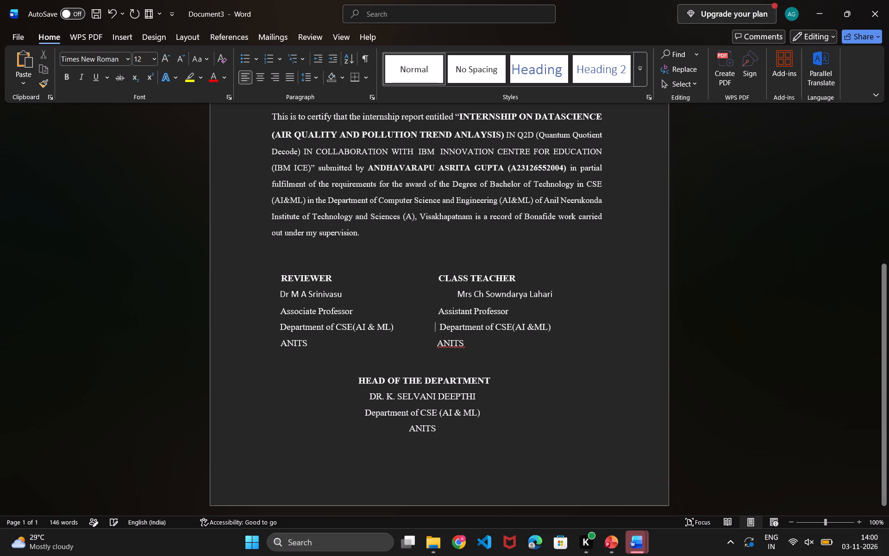
key("space")
key("space")
key("space")
key("space")
key("space")
key("space")
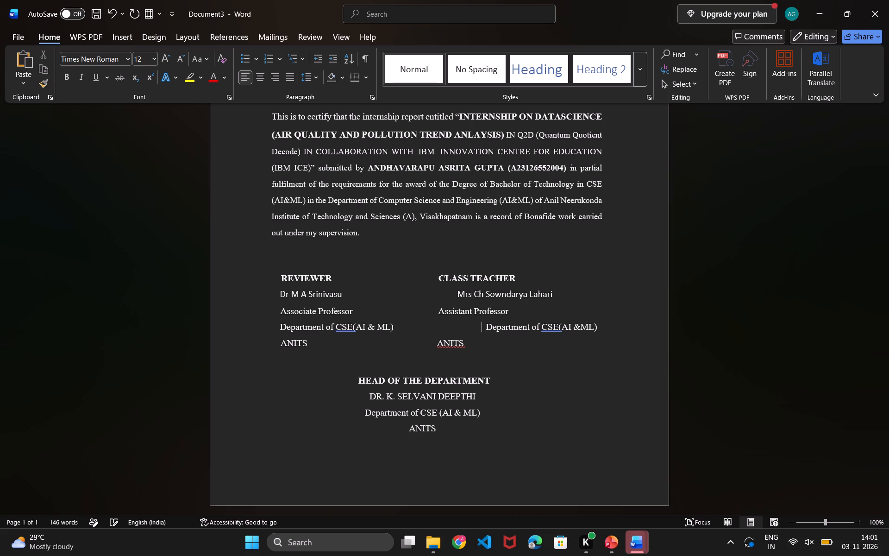
Insert spaces before Assistant Professor to shift it right, nearly in line with the class teacher's department text.
left_click(429, 310)
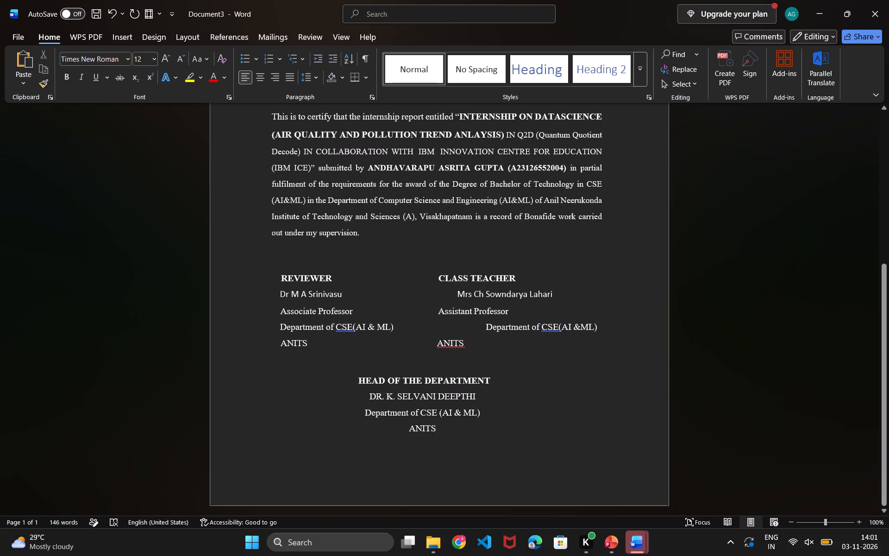
key("space")
key("space")
key("space")
key("space")
key("space")
key("space")
key("space")
key("space")
key("space")
key("space")
key("space")
key("space")
key("space")
key("space")
key("space")
key("space")
key("space")
key("space")
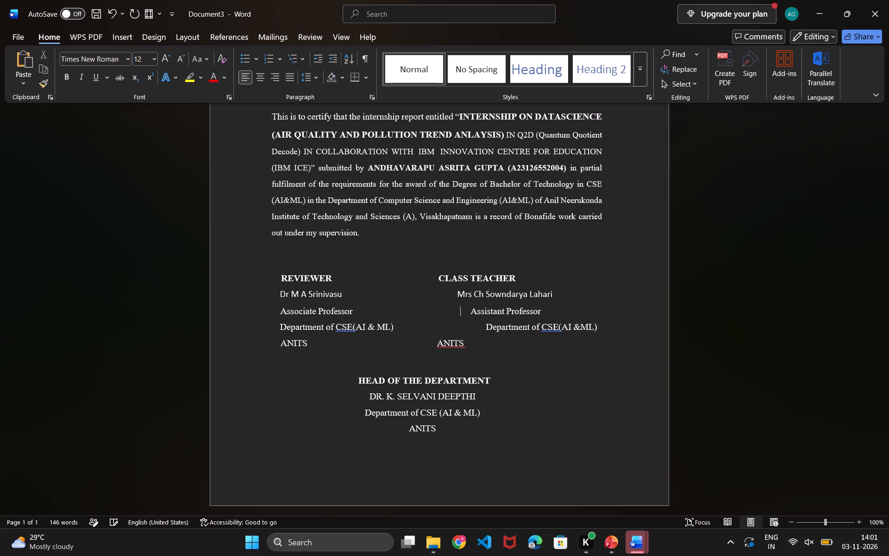
key("space")
key("space")
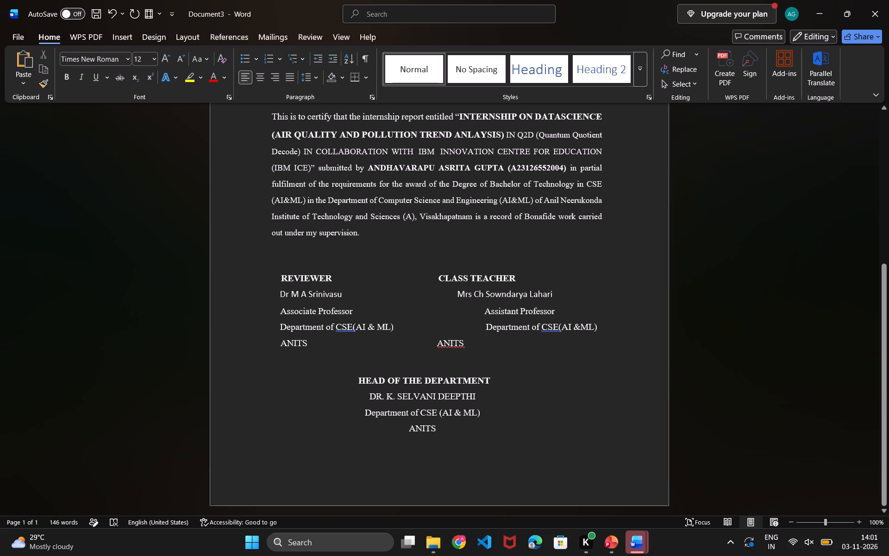
Shift the class teacher's ANITS text right with spaces until it starts beneath Assistant Professor.
left_click(419, 342)
key("space")
key("space")
key("space")
key("space")
key("space")
key("space")
key("space")
key("space")
key("space")
key("space")
key("space")
key("space")
key("space")
key("space")
key("space")
key("space")
key("space")
key("space")
key("space")
key("space")
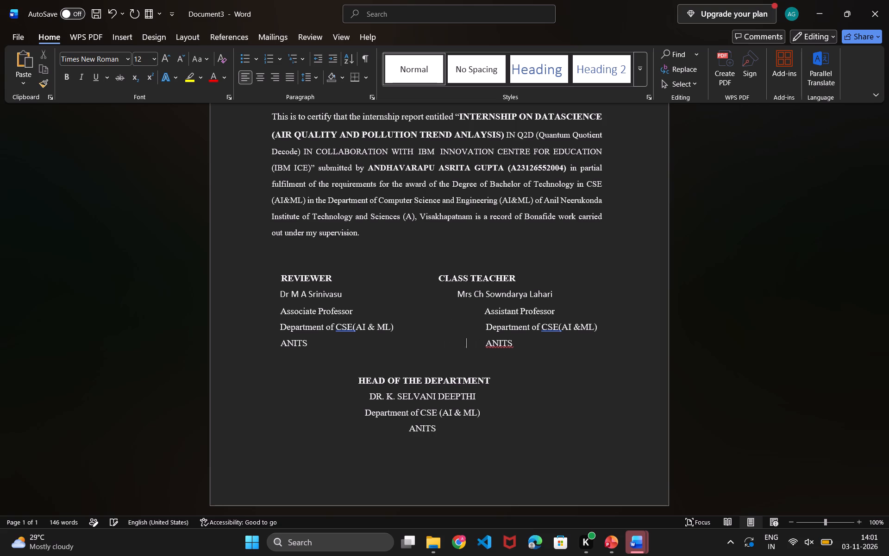
key("BackSpace")
key("BackSpace")
key("BackSpace")
Remove one space before the class teacher's department text so it starts level with ANITS below it.
left_click(449, 328)
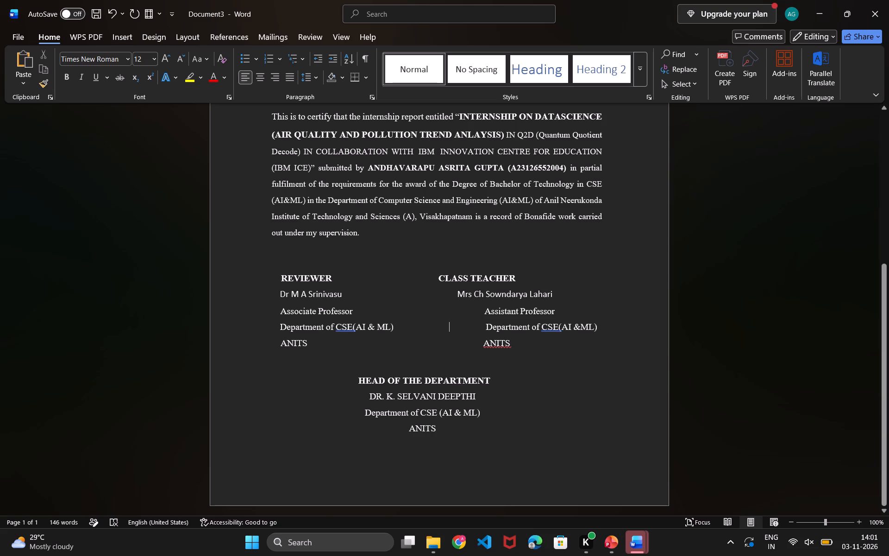
key("BackSpace")
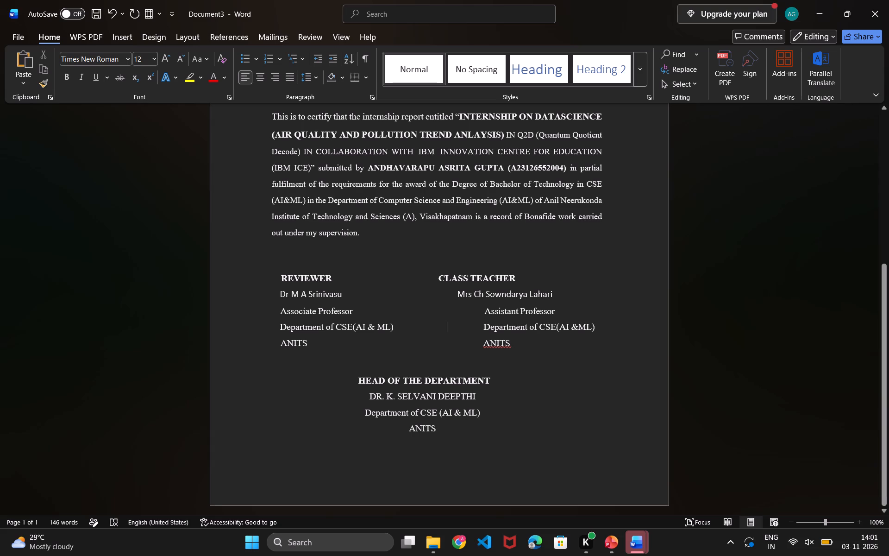
Insert spaces before the class teacher's name to align its start with Assistant Professor below.
left_click(449, 292)
key("space")
key("space")
key("space")
key("space")
key("space")
key("space")
key("space")
key("space")
key("space")
key("space")
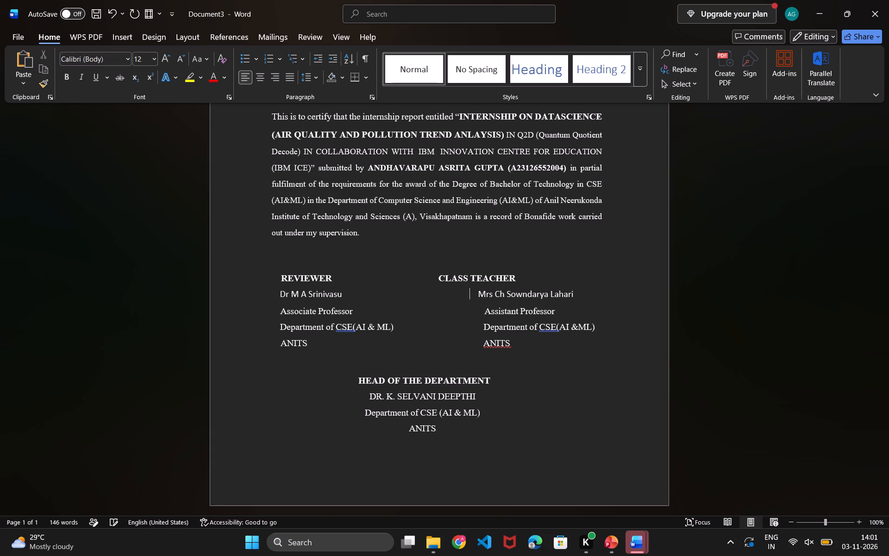
key("space")
key("space")
key("space")
key("space")
key("BackSpace")
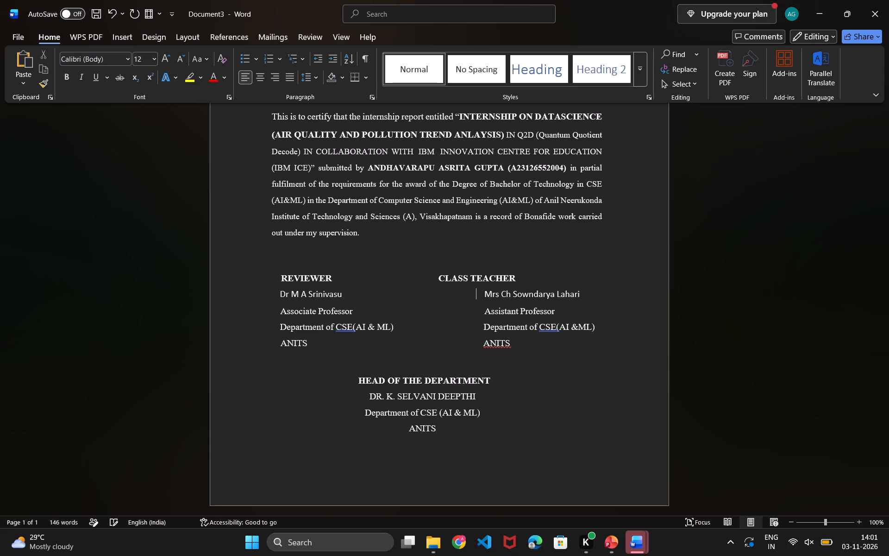
key("BackSpace")
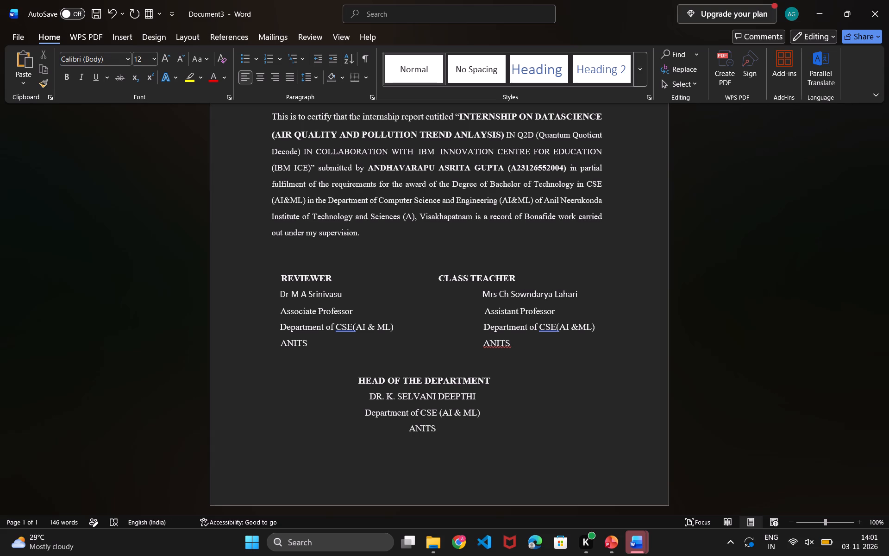
key("space")
Insert spaces between the REVIEWER and CLASS TEACHER headings until CLASS TEACHER starts directly above the class teacher's name.
left_click(428, 279)
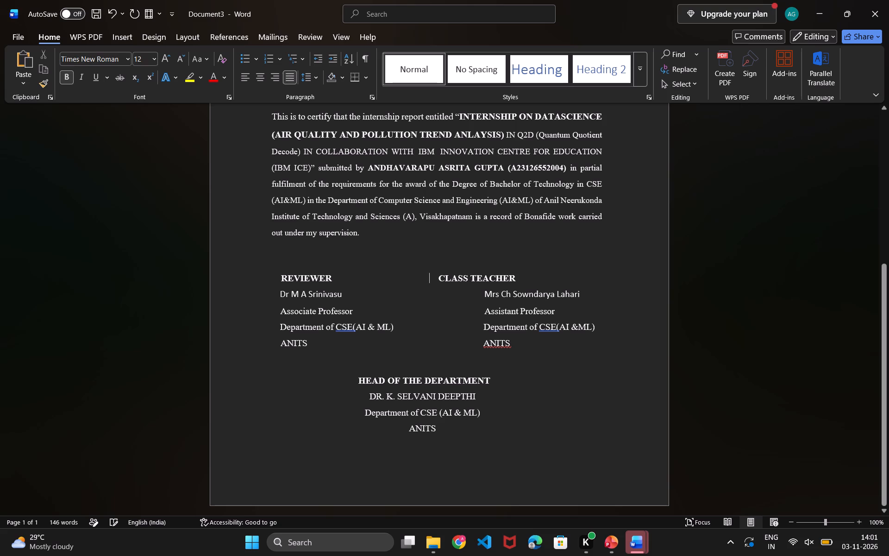
key("space")
key("space")
key("space")
key("space")
key("space")
key("space")
key("space")
key("space")
key("space")
key("space")
key("space")
key("space")
key("space")
key("space")
key("space")
key("space")
key("space")
key("space")
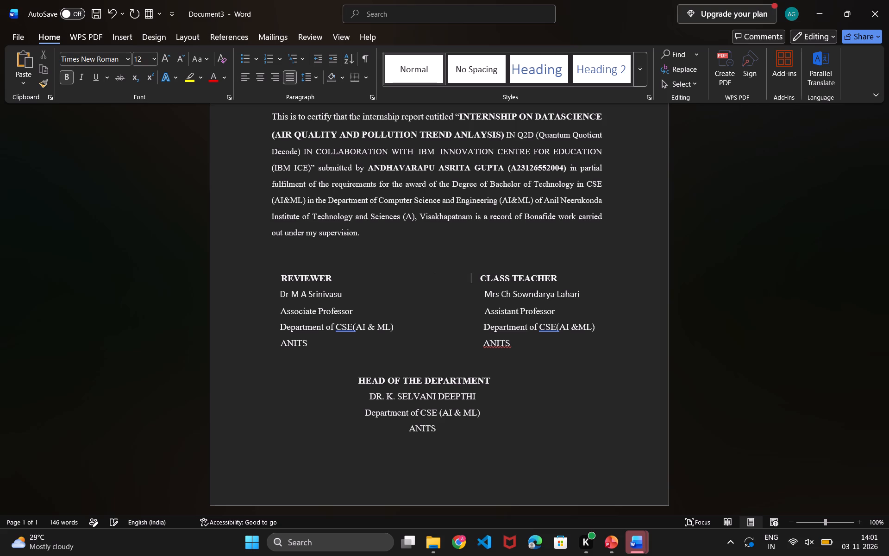
key("space")
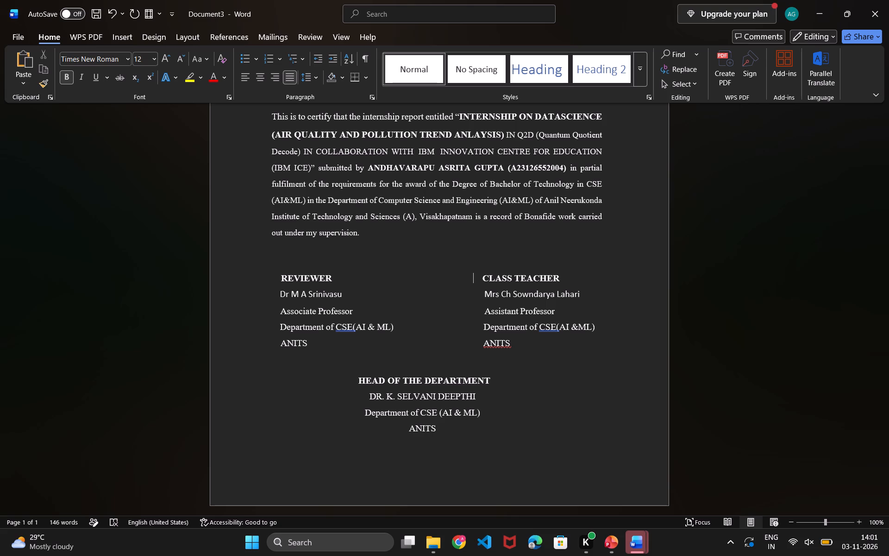
key("space")
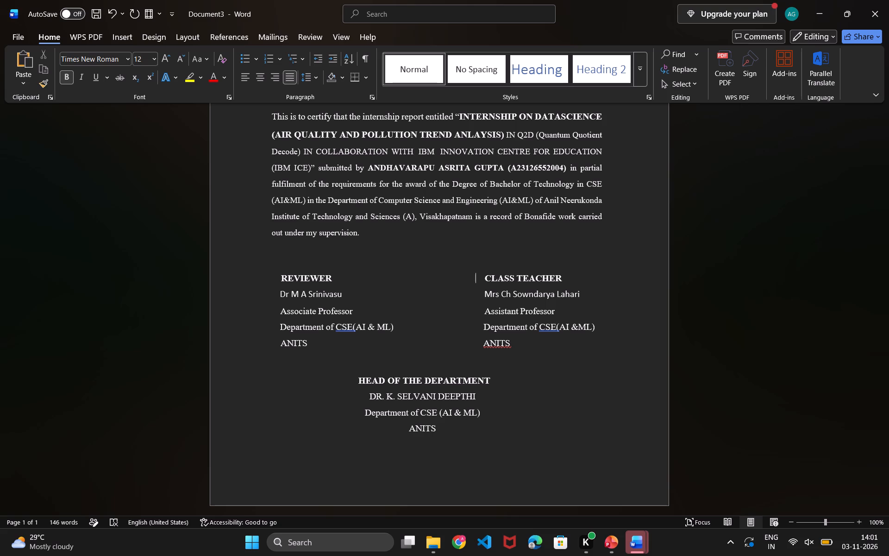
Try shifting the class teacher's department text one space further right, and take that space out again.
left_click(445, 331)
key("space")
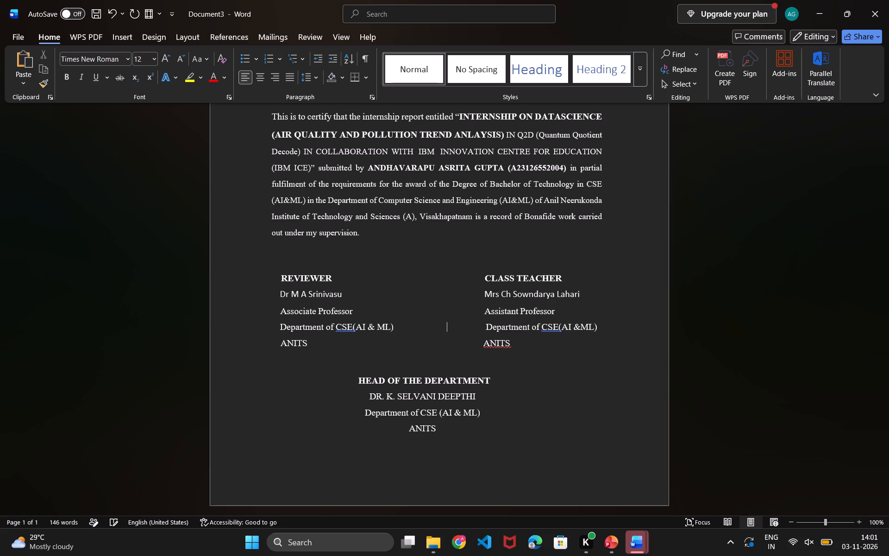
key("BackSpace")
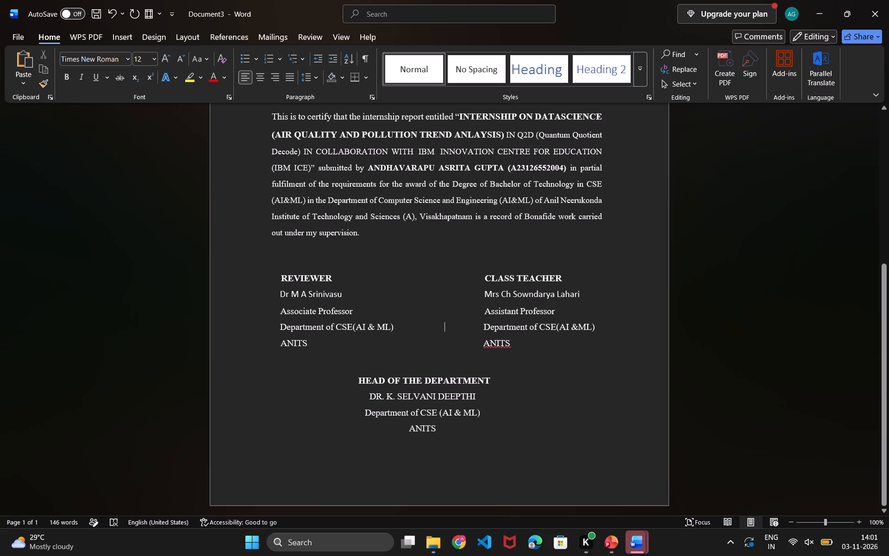
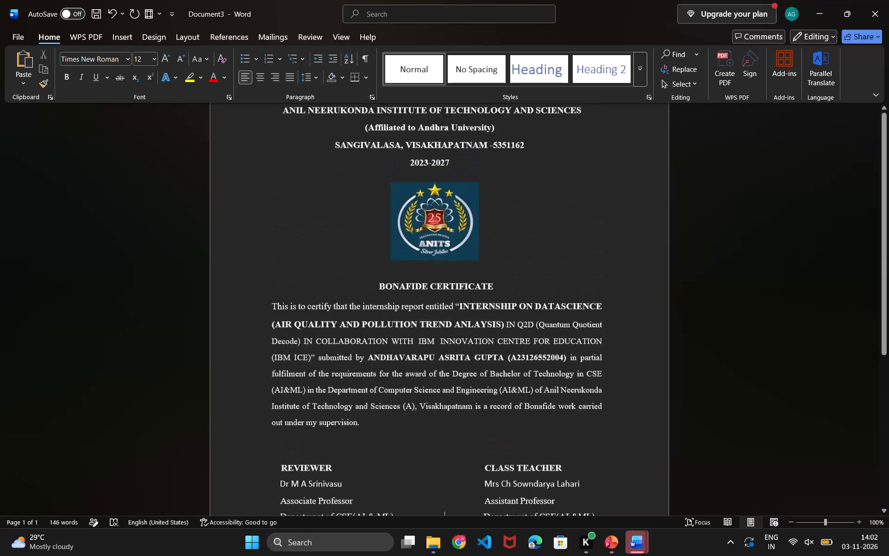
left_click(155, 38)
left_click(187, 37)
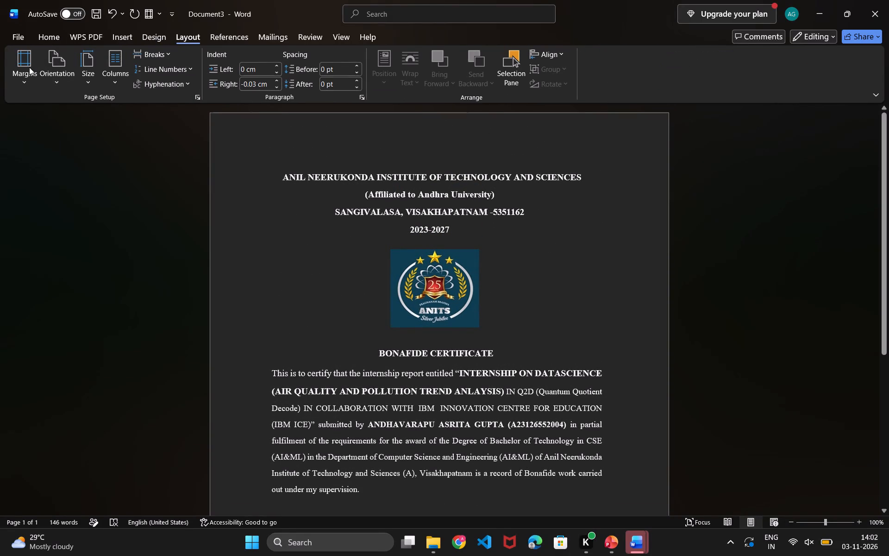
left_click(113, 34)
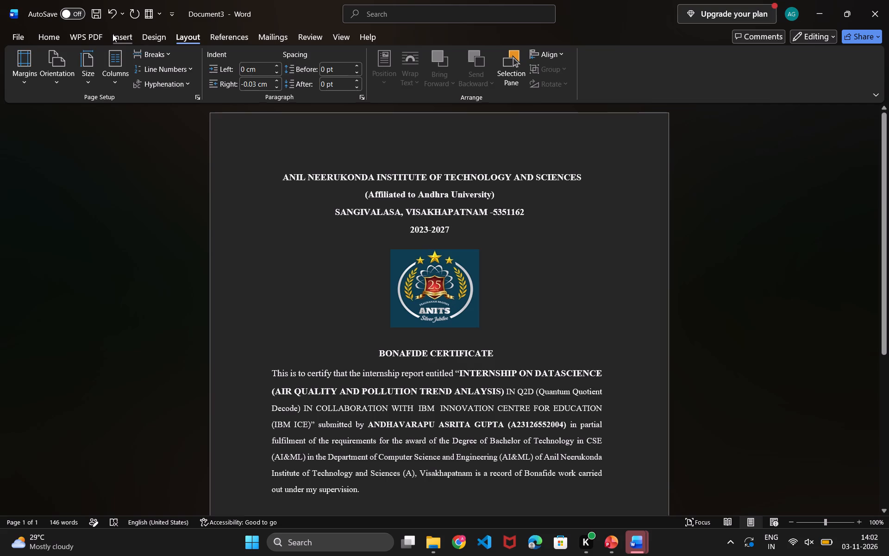
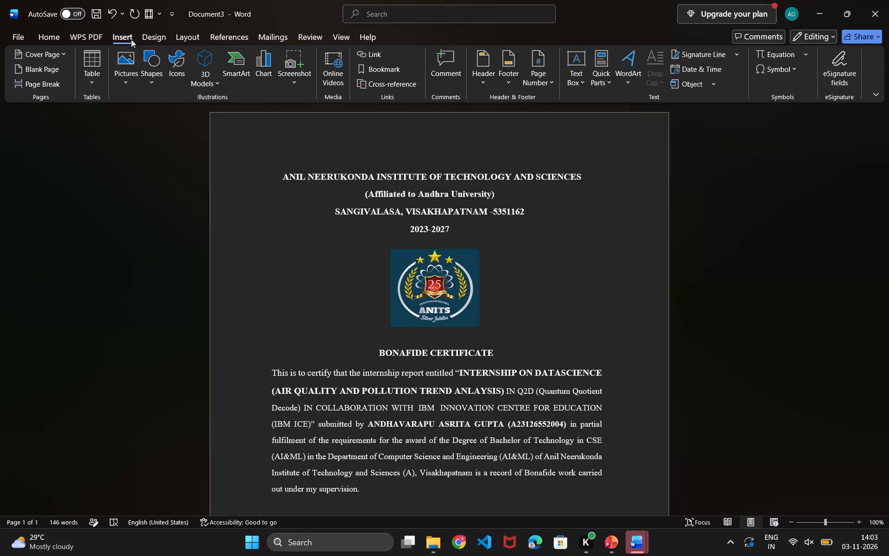
Add a thin solid page border on all four sides of the page, applied to the whole document.
left_click(148, 38)
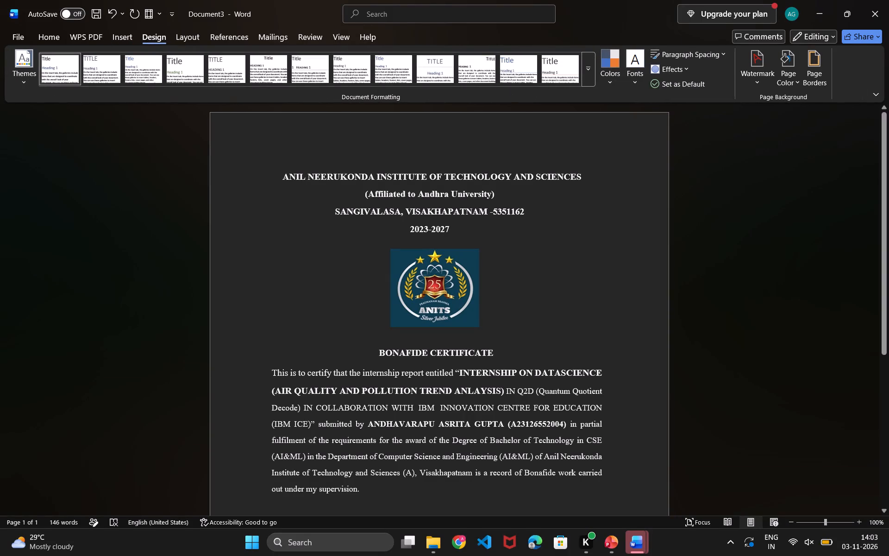
left_click(810, 83)
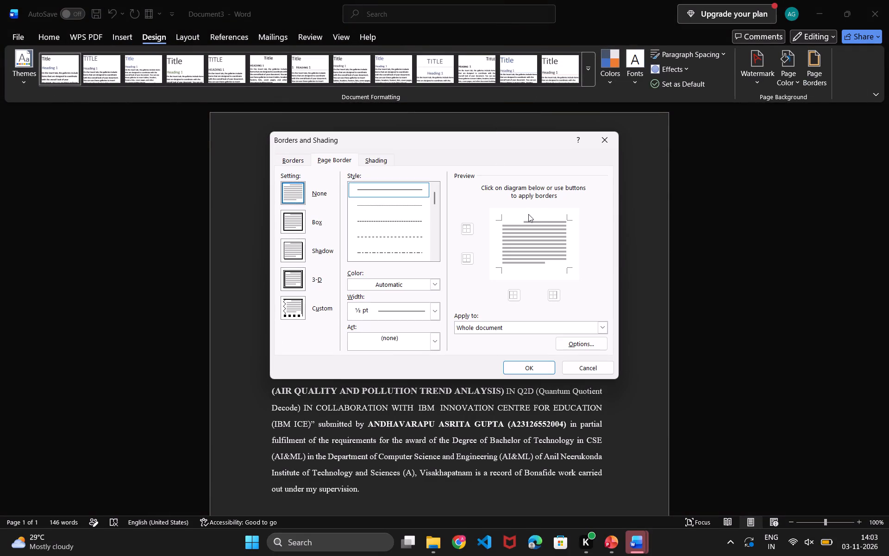
left_click(527, 215)
left_click(497, 231)
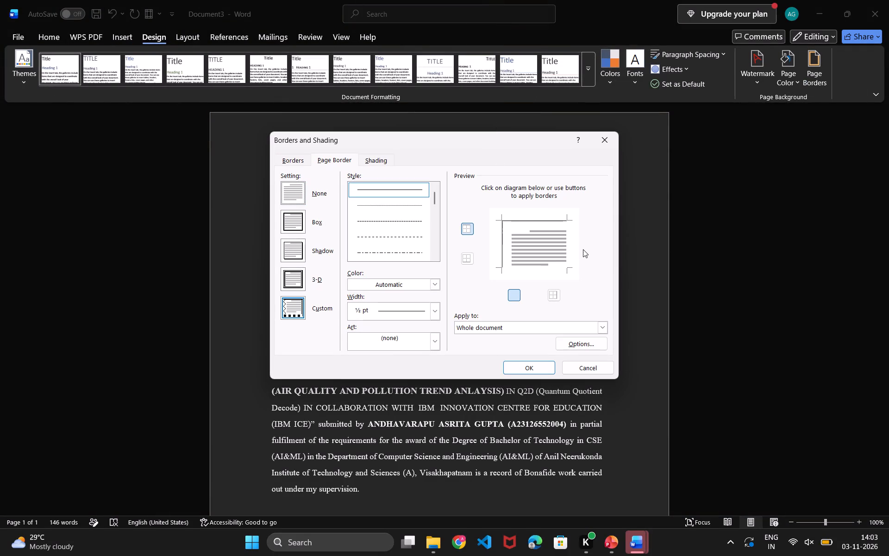
left_click(575, 248)
left_click(572, 243)
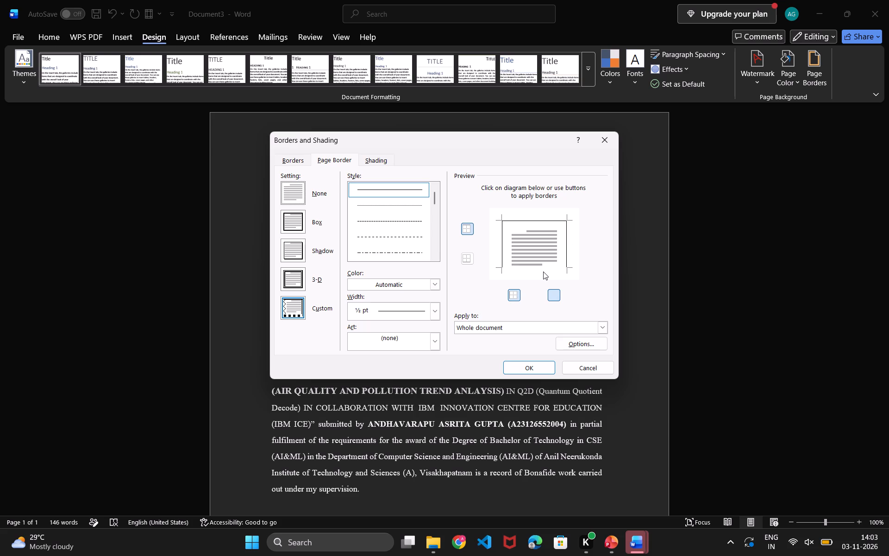
left_click(543, 272)
left_click(535, 363)
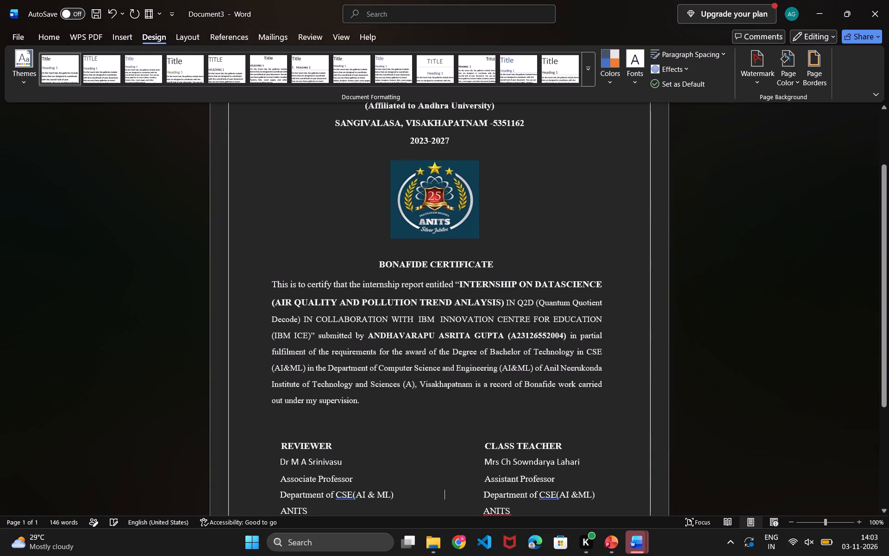
Center the institute heading lines from the college name through 2023-2027, including the empty line below them.
scroll(535, 363, "up", 5)
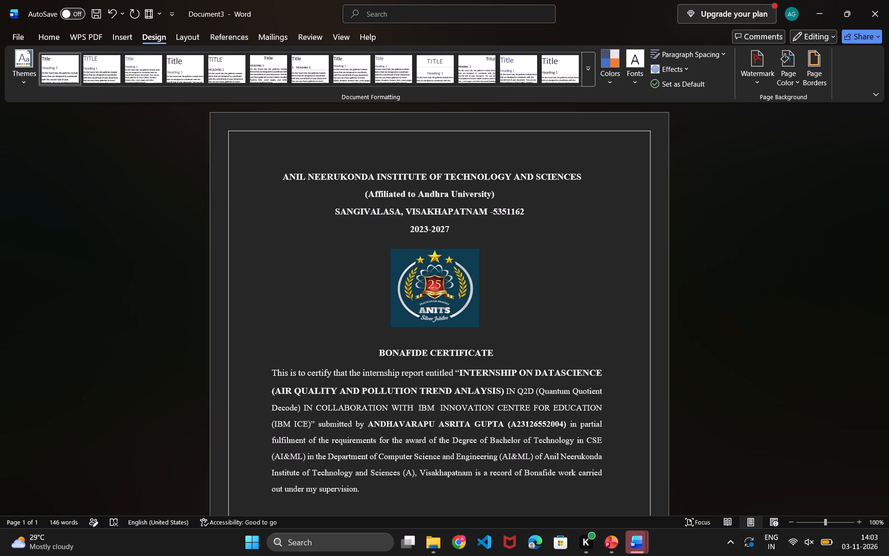
scroll(535, 363, "down", 2)
scroll(535, 363, "up", 1)
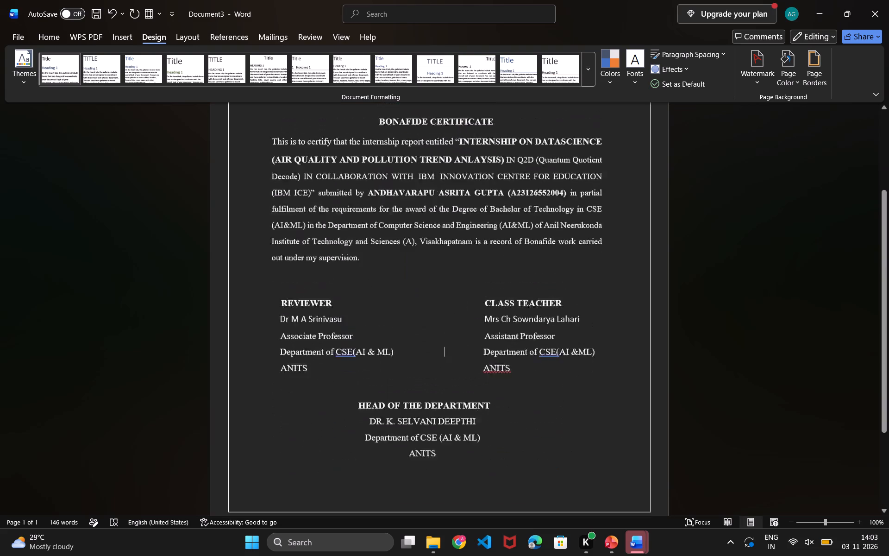
scroll(535, 363, "up", 2)
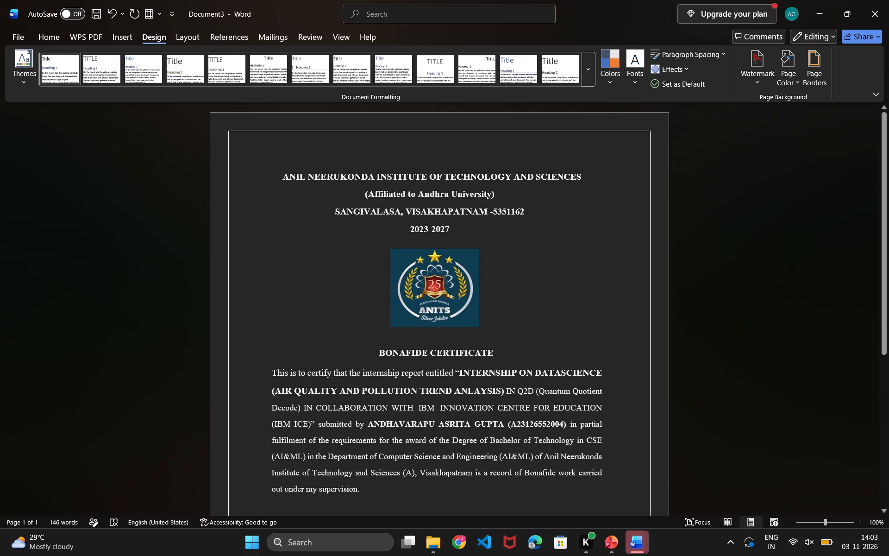
left_click_drag(279, 178, 483, 237)
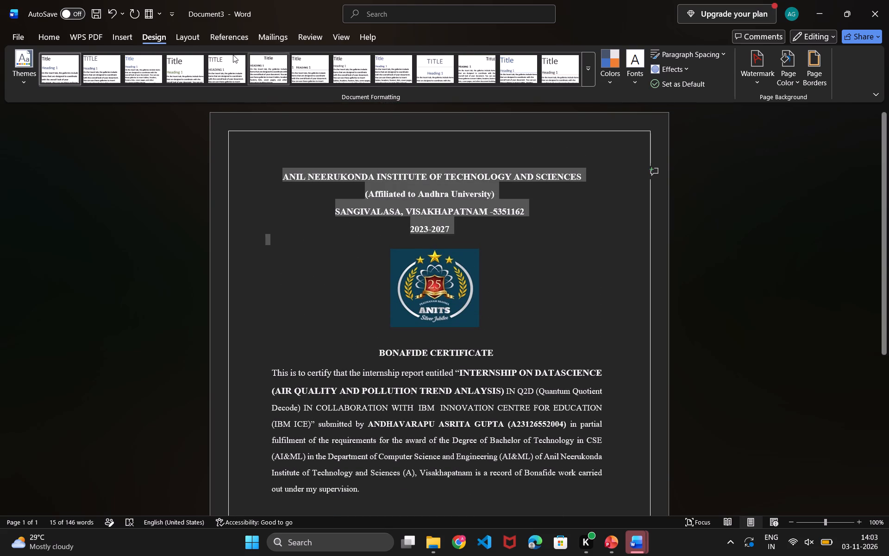
left_click(56, 38)
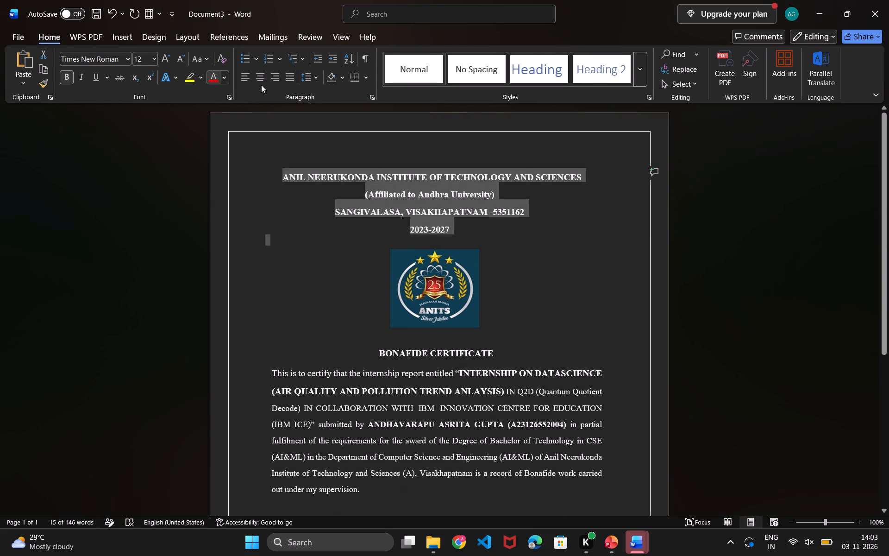
left_click(258, 79)
left_click(287, 281)
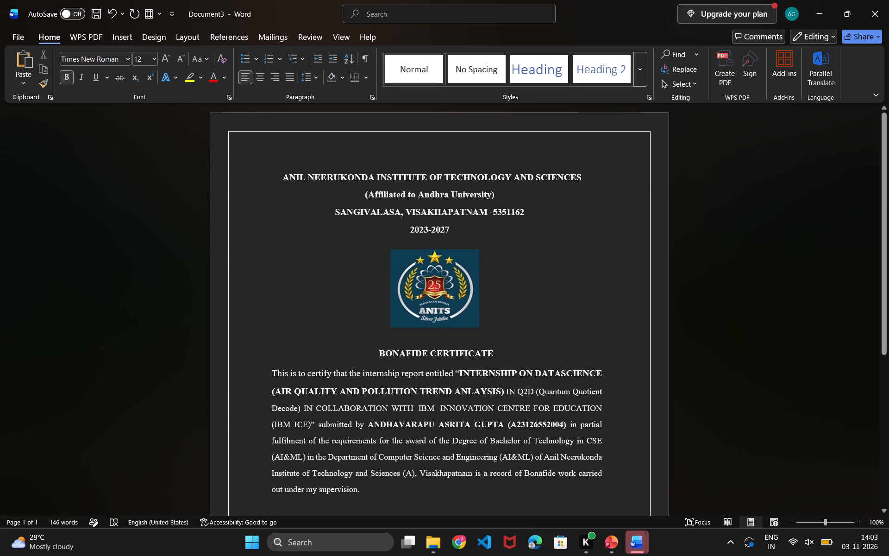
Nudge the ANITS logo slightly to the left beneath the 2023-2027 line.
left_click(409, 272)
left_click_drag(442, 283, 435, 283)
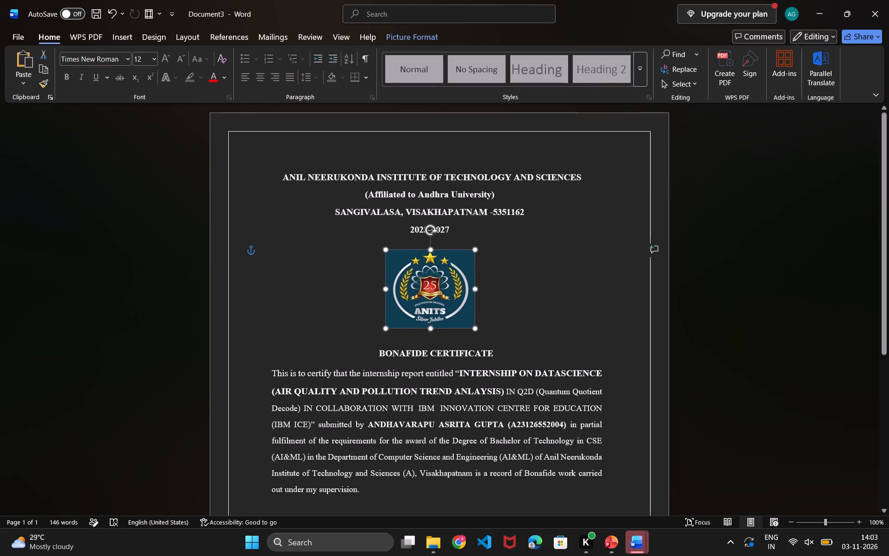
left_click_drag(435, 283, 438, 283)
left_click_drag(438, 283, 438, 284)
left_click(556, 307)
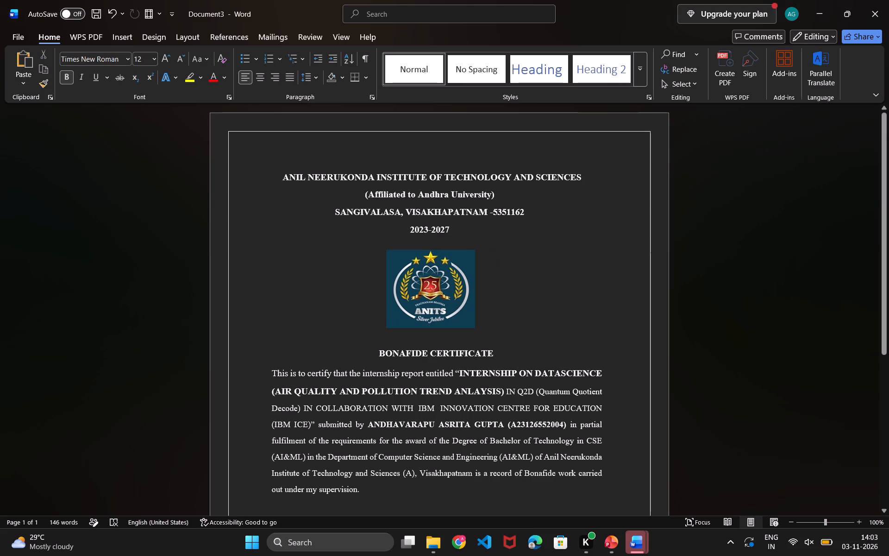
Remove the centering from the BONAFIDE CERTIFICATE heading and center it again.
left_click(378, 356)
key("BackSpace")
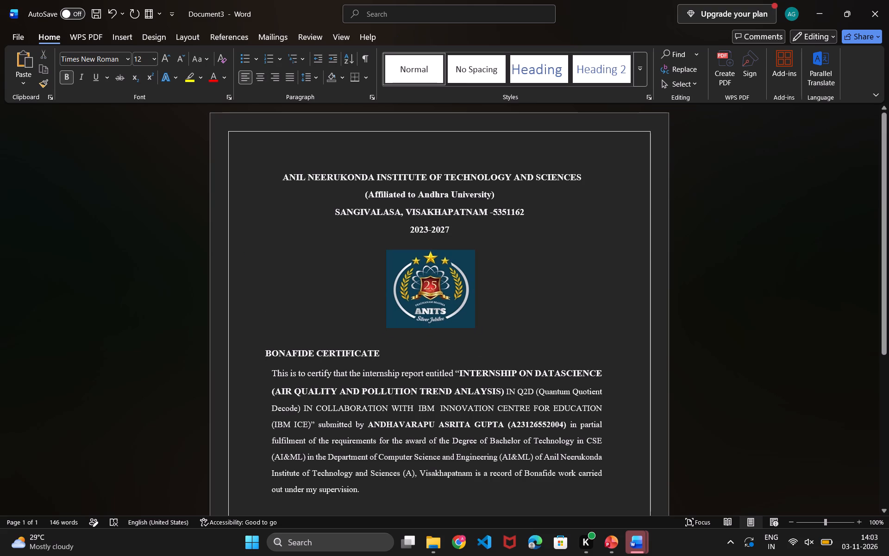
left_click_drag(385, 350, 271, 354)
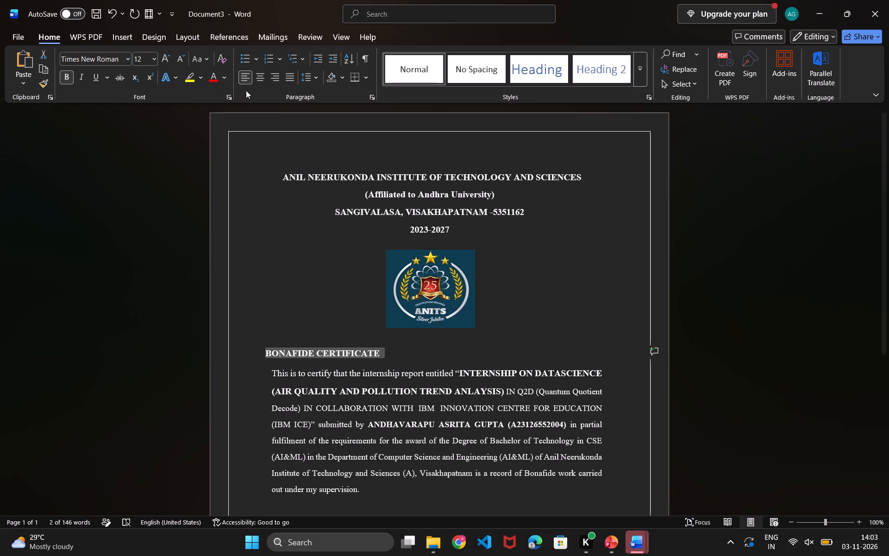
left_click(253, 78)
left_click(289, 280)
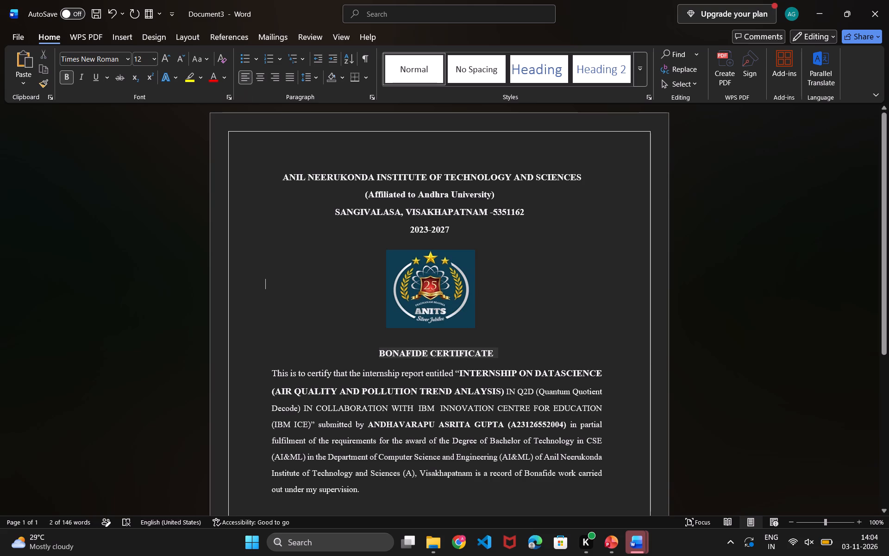
Move the ANITS logo slightly to the right so it sits midway across the page.
left_click(460, 301)
left_click_drag(443, 300, 453, 300)
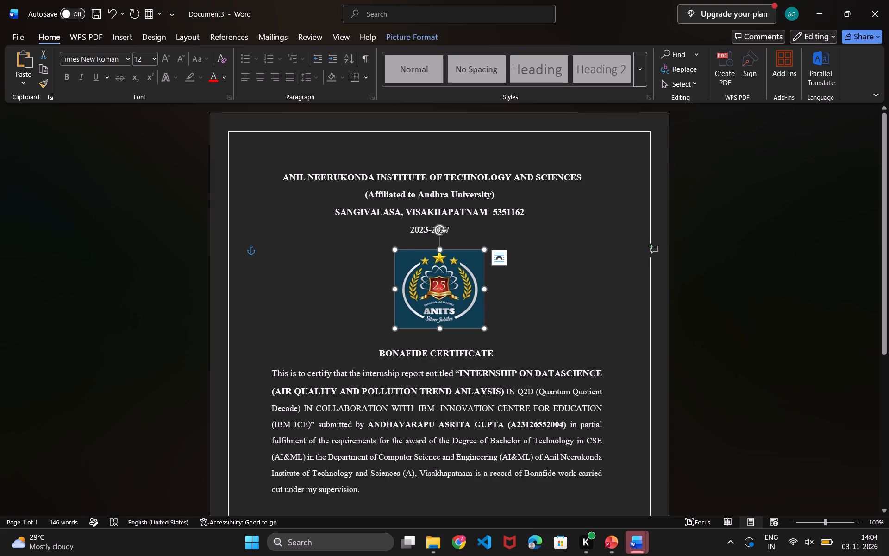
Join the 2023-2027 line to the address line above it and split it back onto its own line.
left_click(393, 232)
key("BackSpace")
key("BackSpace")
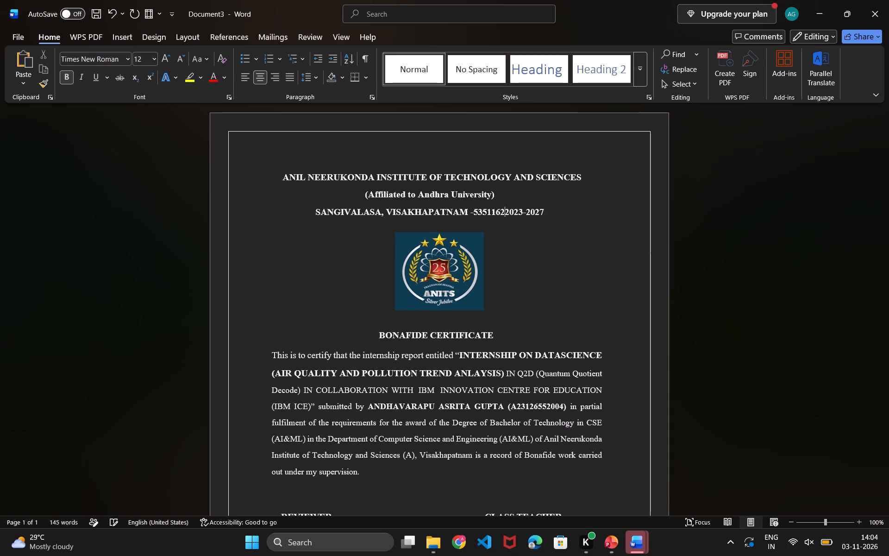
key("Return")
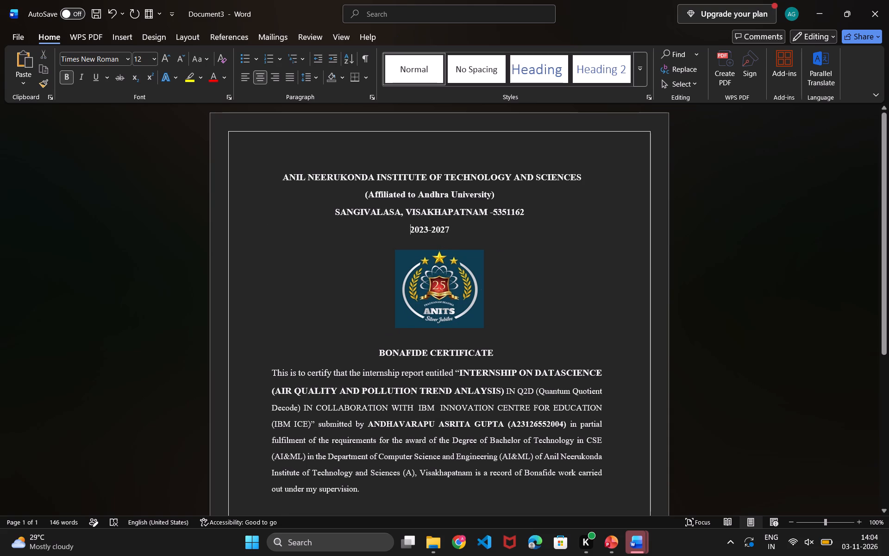
Center the paragraphs around the ANITS logo between the 2023-2027 line and the certificate heading.
left_click_drag(385, 235, 510, 305)
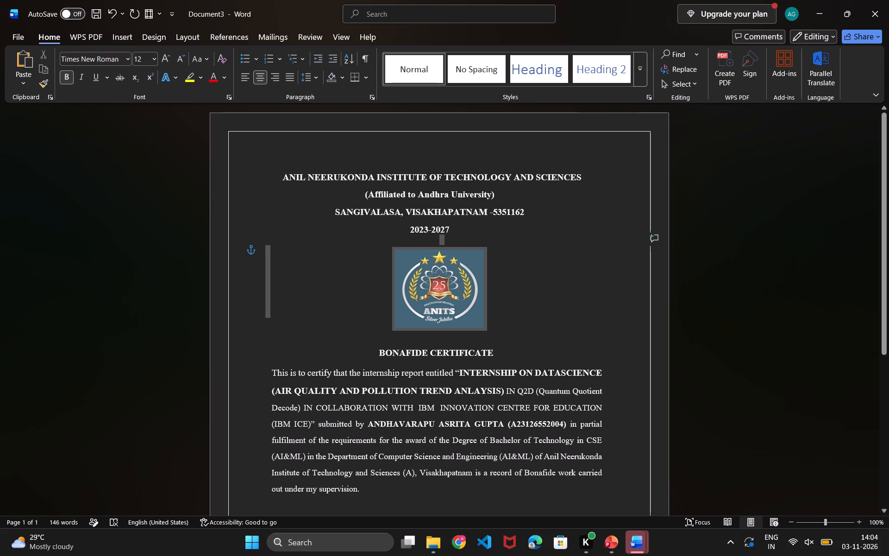
left_click_drag(510, 305, 510, 305)
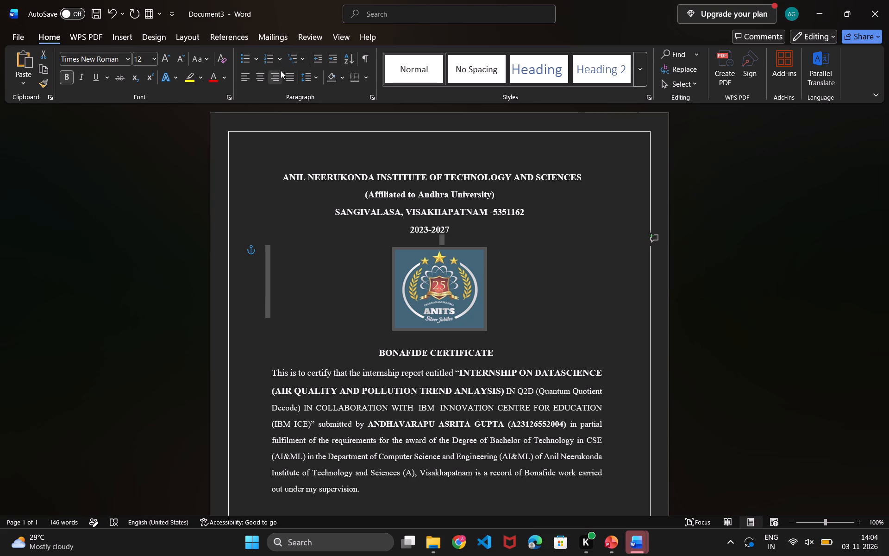
left_click(266, 77)
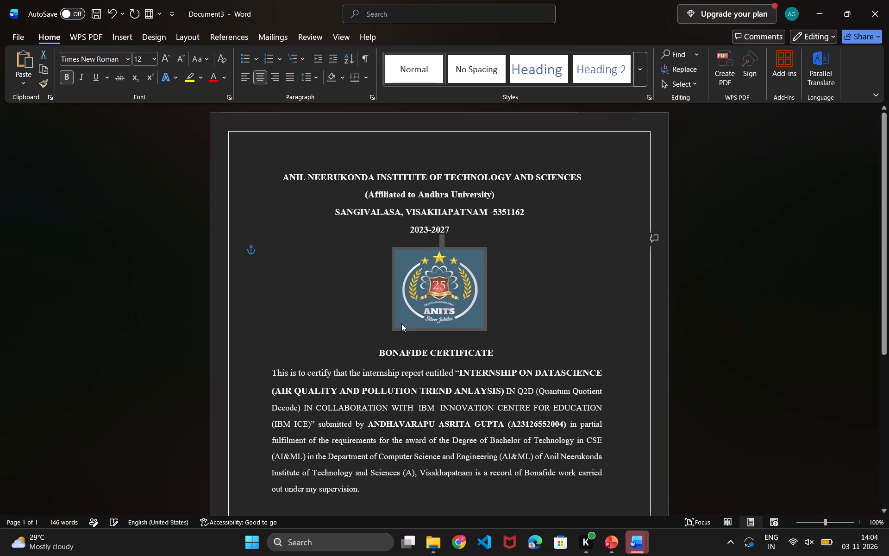
left_click(367, 308)
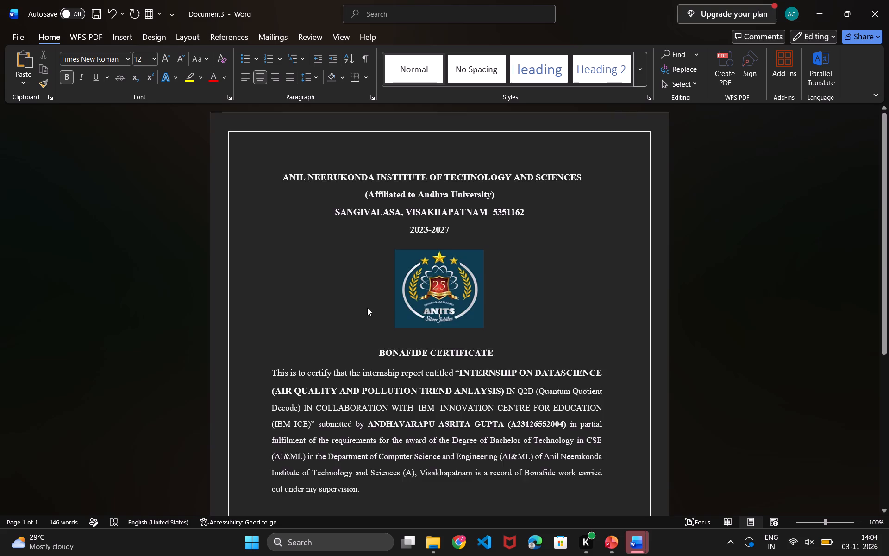
Examine the whole certificate page, checking the border, heading, body text and signature blocks.
scroll(367, 308, "left", 2)
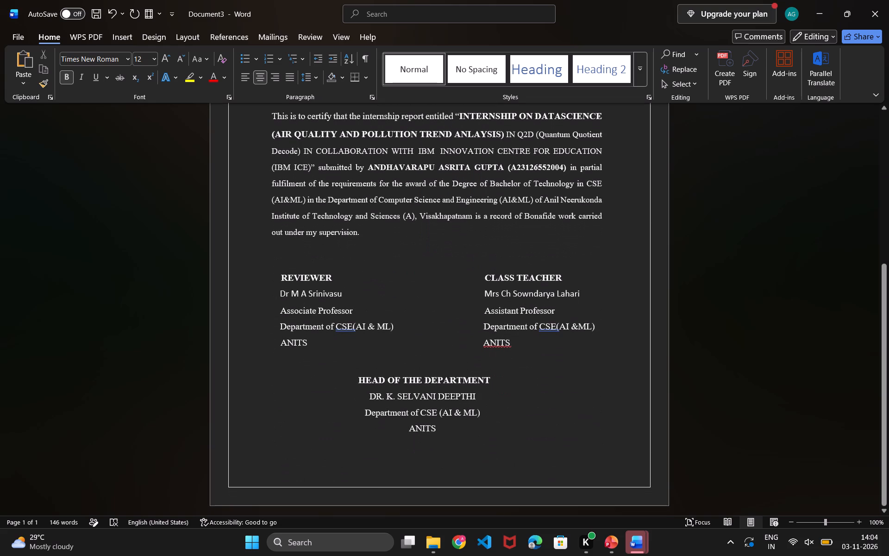
scroll(367, 308, "left", 4)
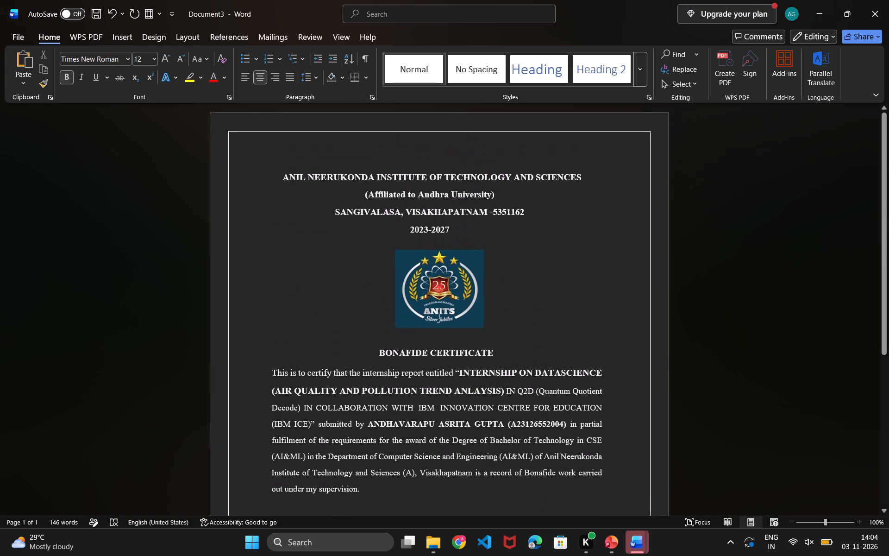
scroll(369, 191, "down", 2)
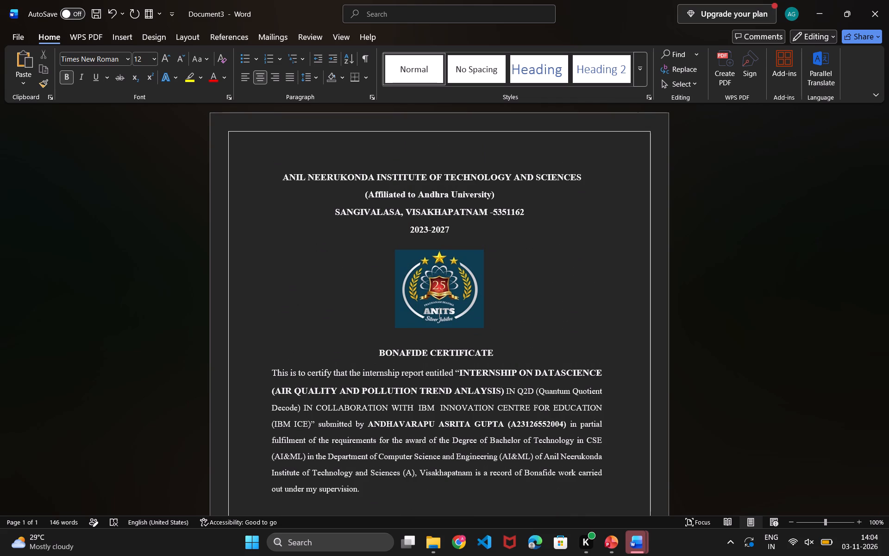
scroll(369, 191, "down", 3)
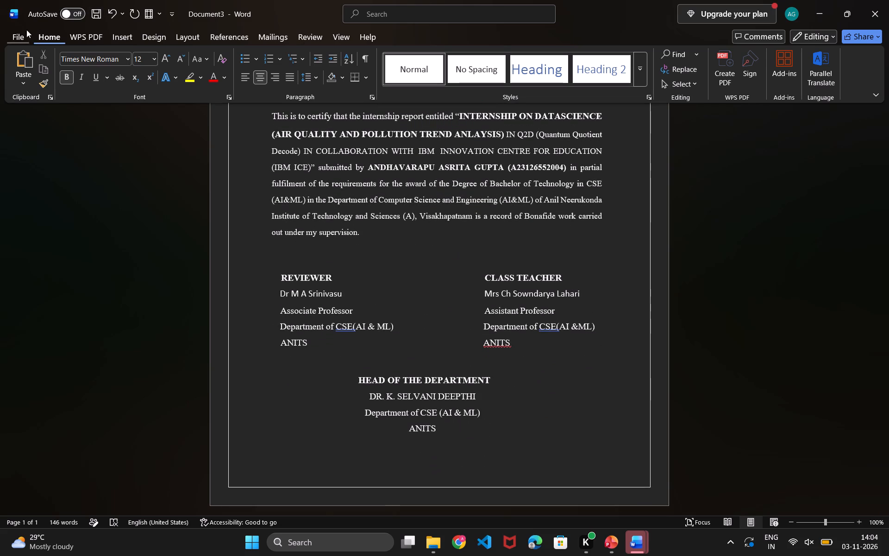
Save the certificate as a PDF named index in the Documents folder.
left_click(6, 35)
left_click(38, 212)
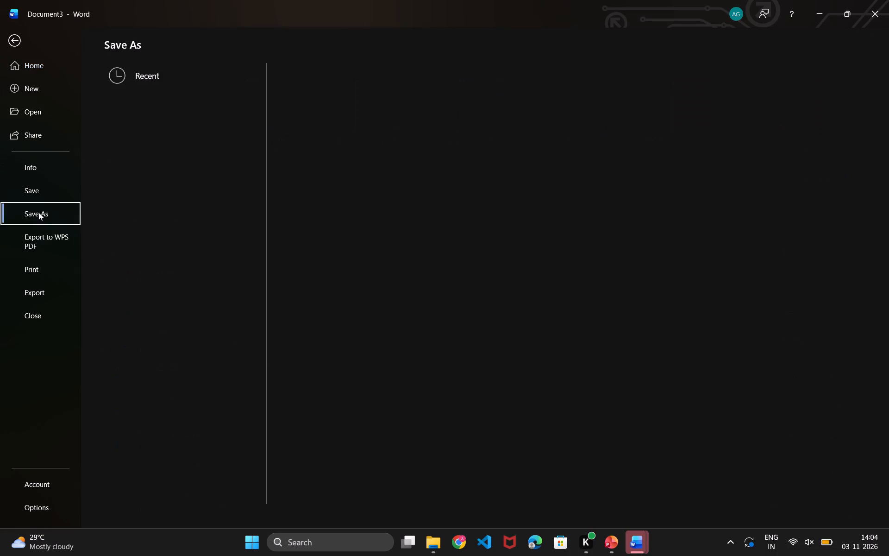
left_click(149, 296)
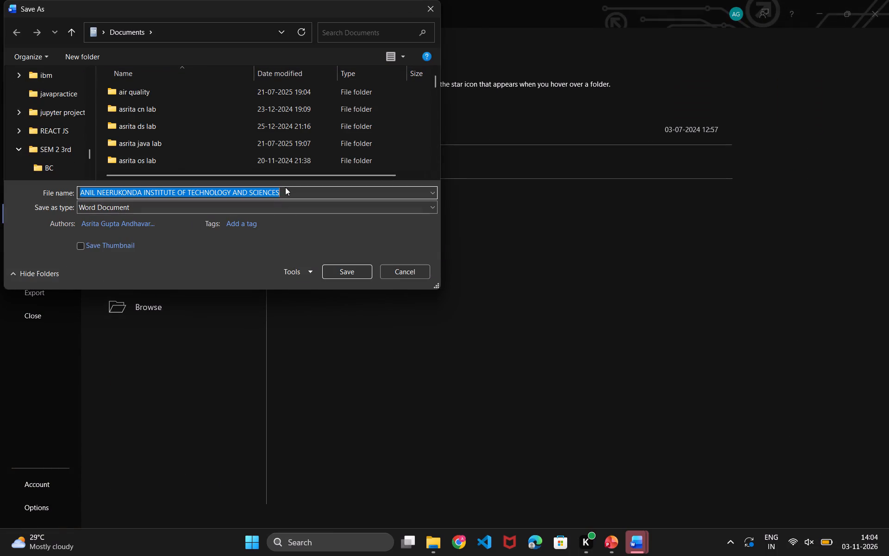
Save the certificate as a PDF named index in the Documents folder.
key("BackSpace")
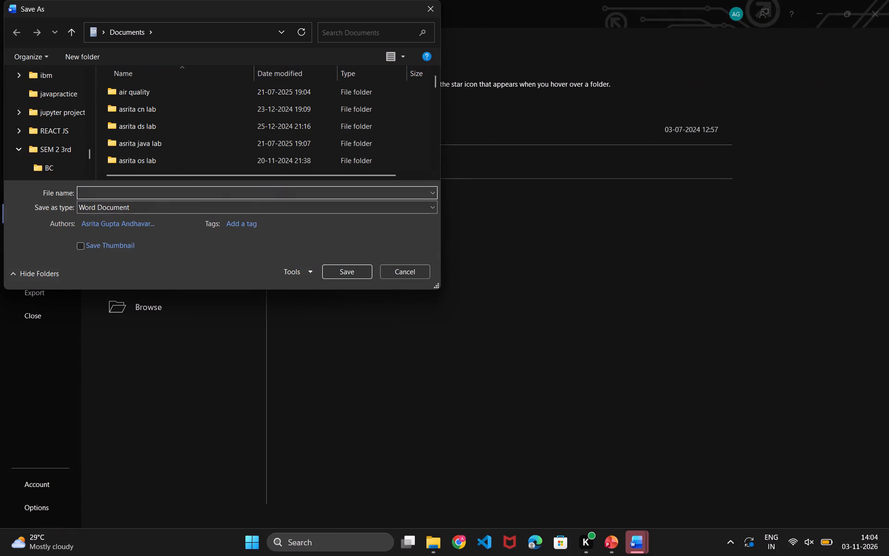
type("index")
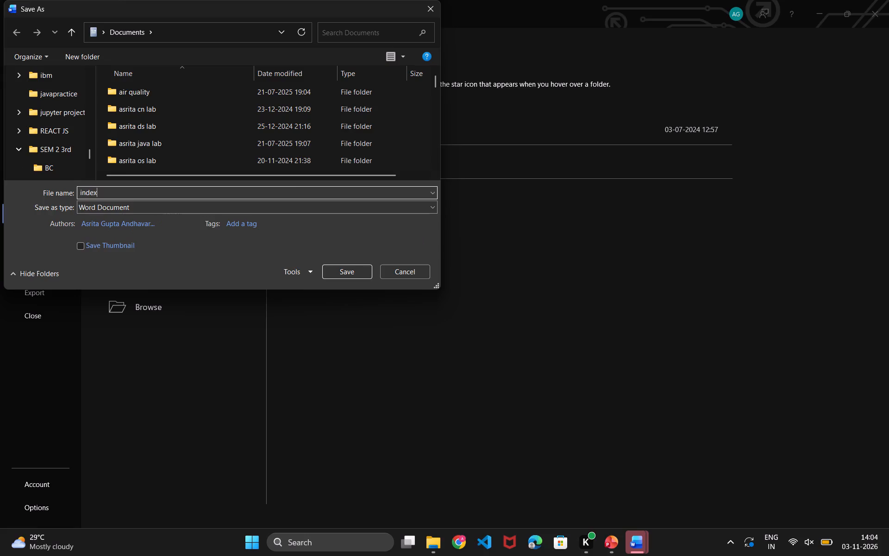
left_click(272, 207)
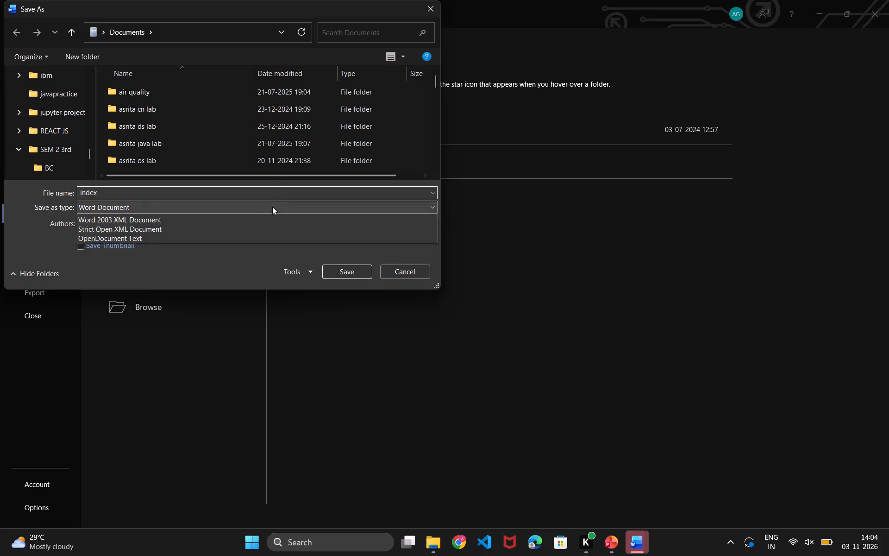
left_click(202, 272)
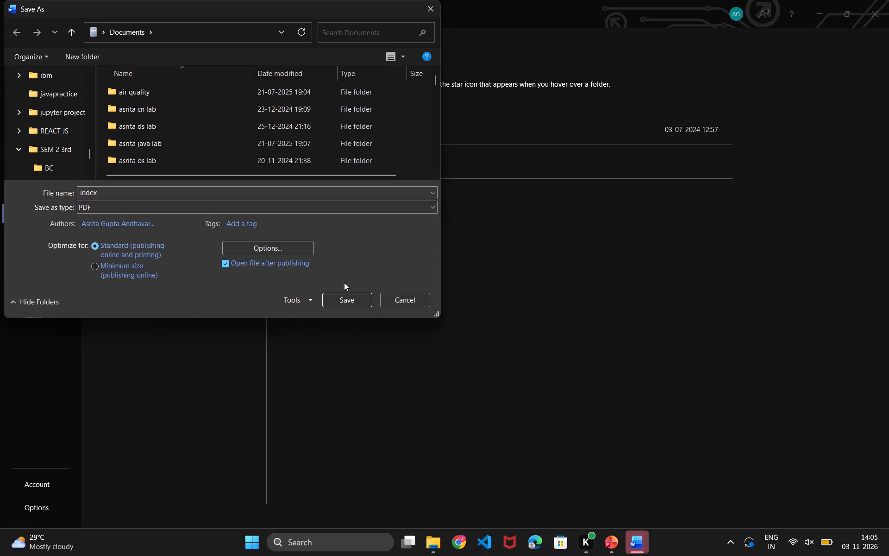
left_click(348, 300)
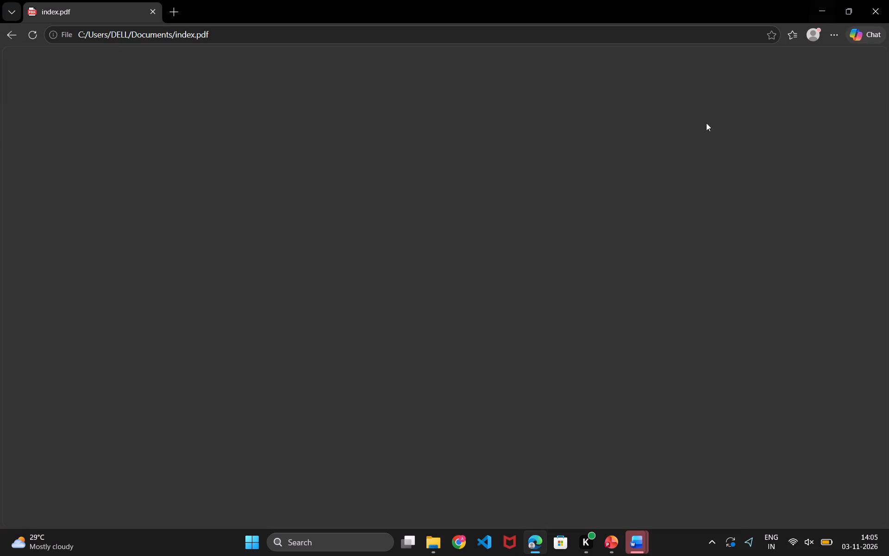
Examine the published index.pdf in Microsoft Edge, checking the college heading, logo, certificate text, signature blocks and page border.
scroll(633, 338, "down", 4)
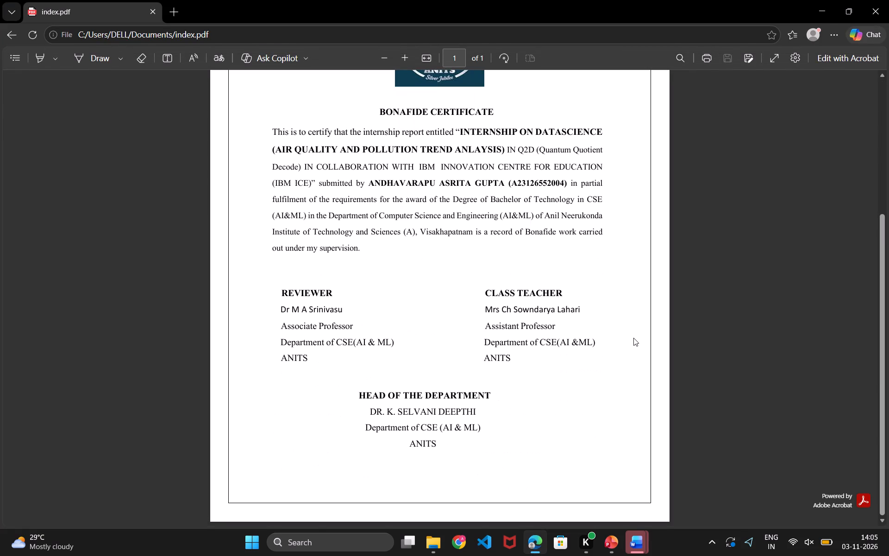
scroll(633, 338, "up", 3)
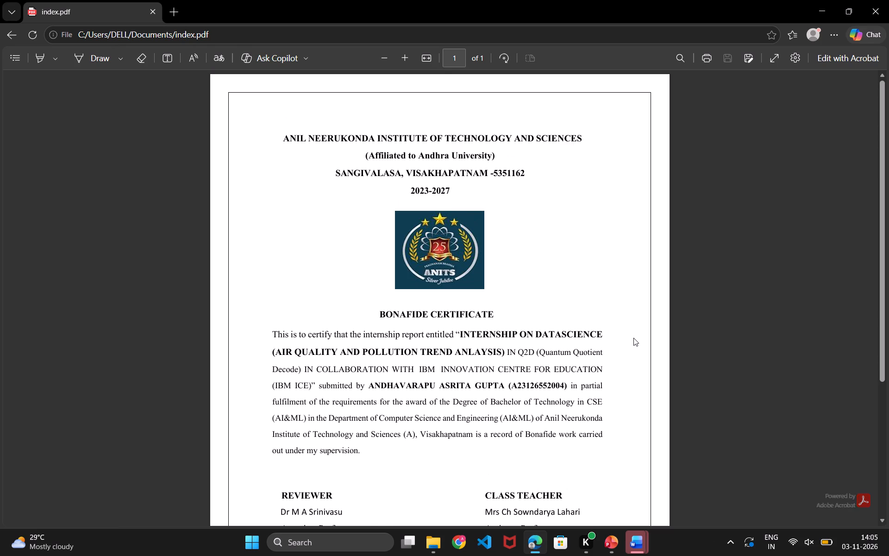
scroll(633, 338, "down", 3)
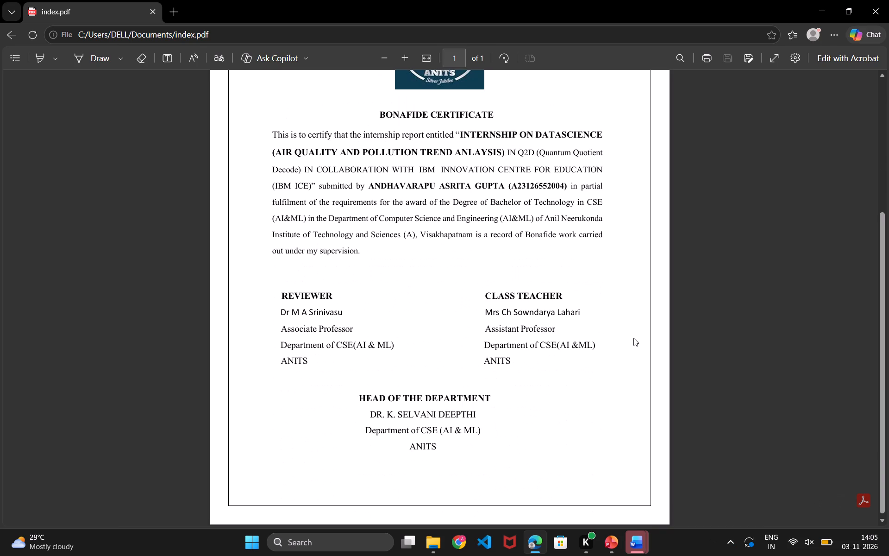
Review the exported certificate in index.pdf in Microsoft Edge.
scroll(633, 338, "up", 3)
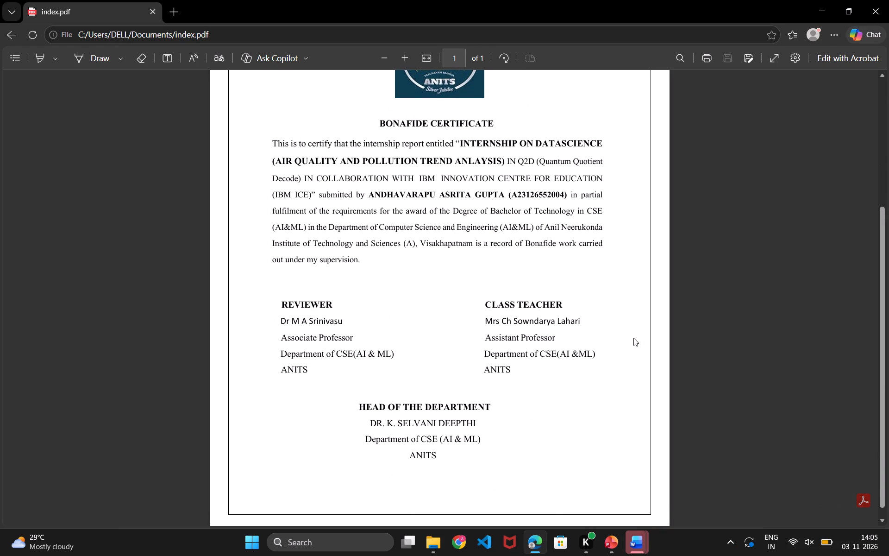
scroll(633, 338, "up", 4)
Check the exported PDF back up to its header, and return to Word to look over the whole certificate page.
scroll(633, 338, "up", 4)
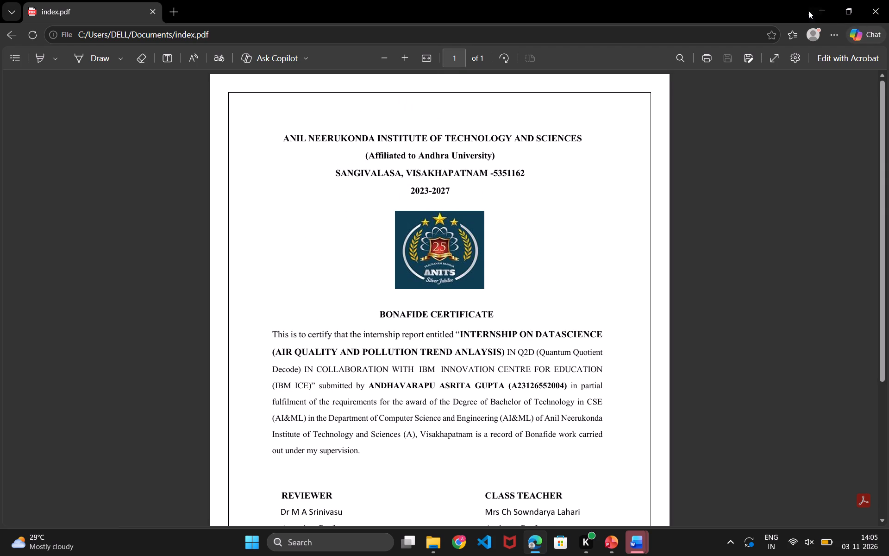
left_click(824, 6)
scroll(448, 310, "up", 9)
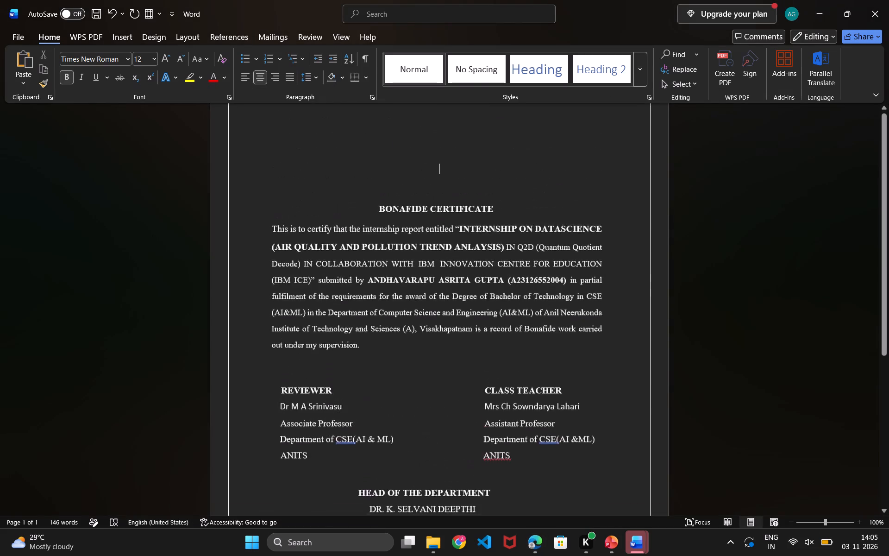
scroll(448, 310, "down", 5)
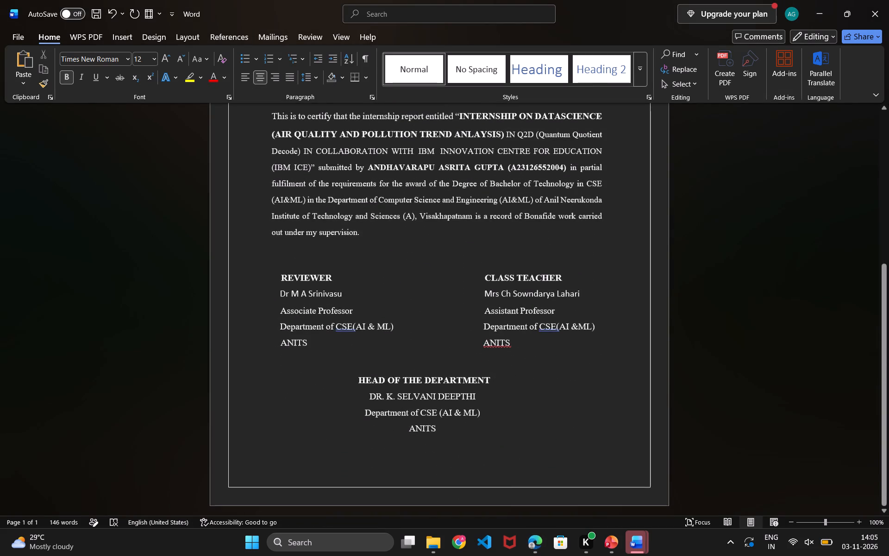
scroll(448, 310, "up", 19)
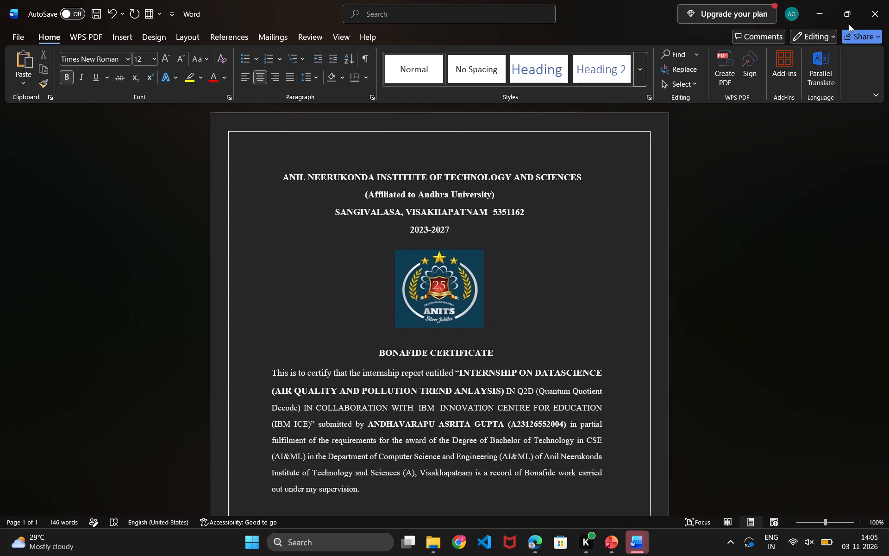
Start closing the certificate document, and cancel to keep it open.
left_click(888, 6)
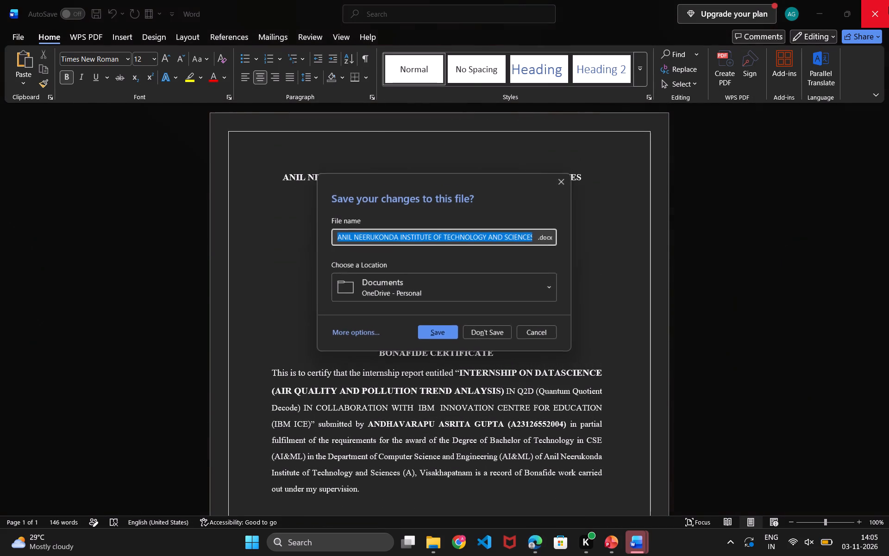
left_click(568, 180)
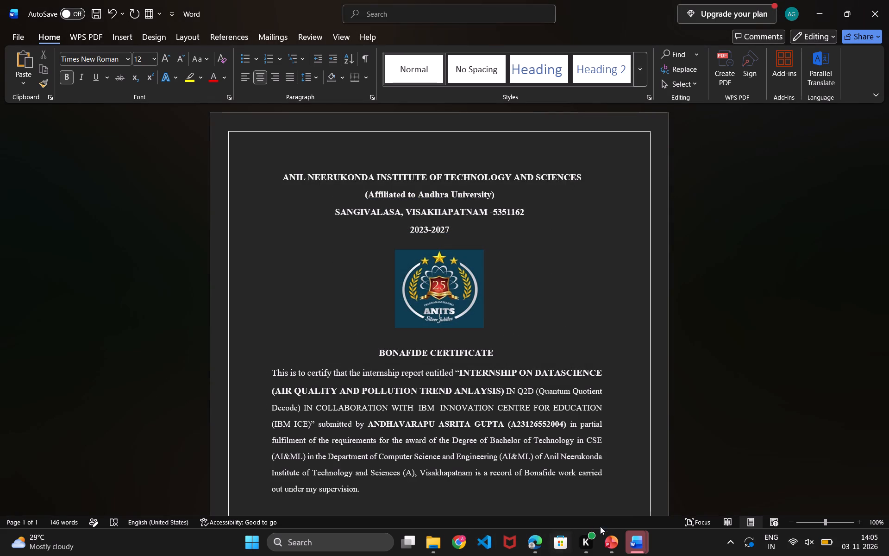
Switch to File Explorer and copy the recent index PDF stored in Documents.
left_click(424, 542)
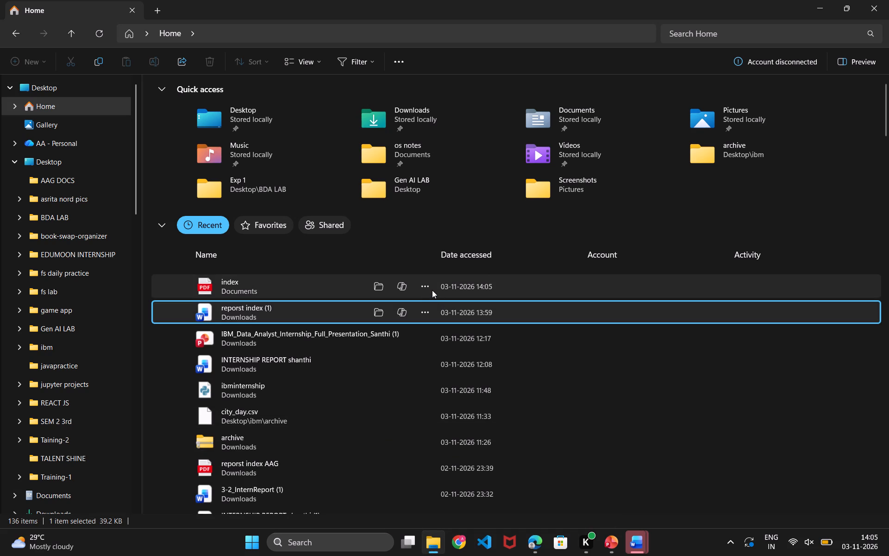
left_click(426, 286)
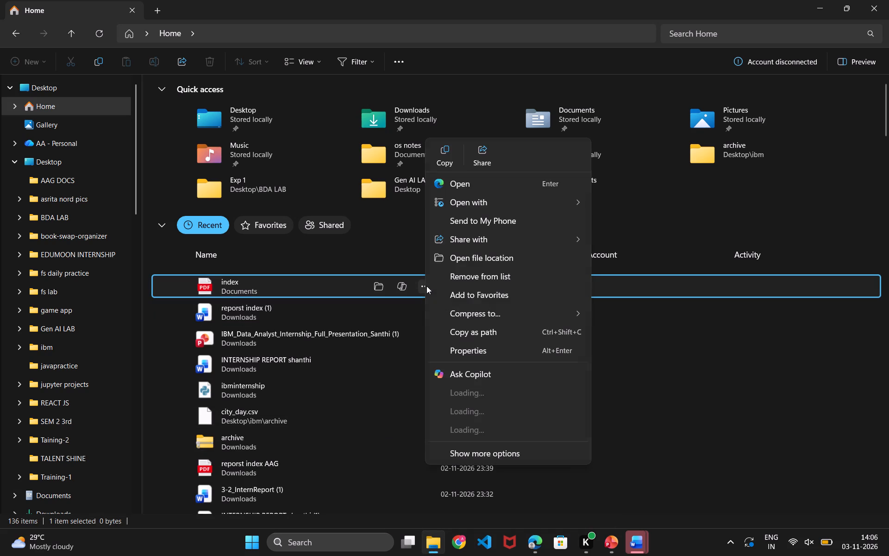
left_click(450, 158)
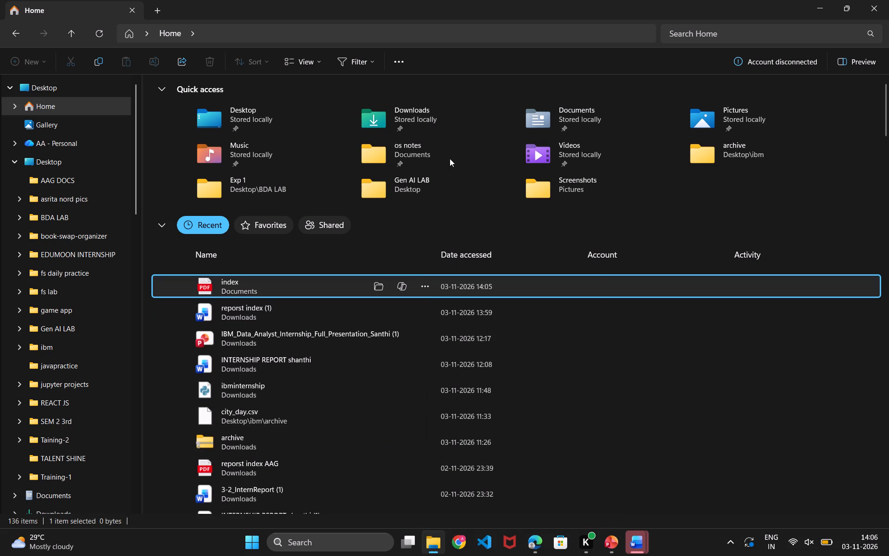
Open a Google Chrome window.
left_click(457, 541)
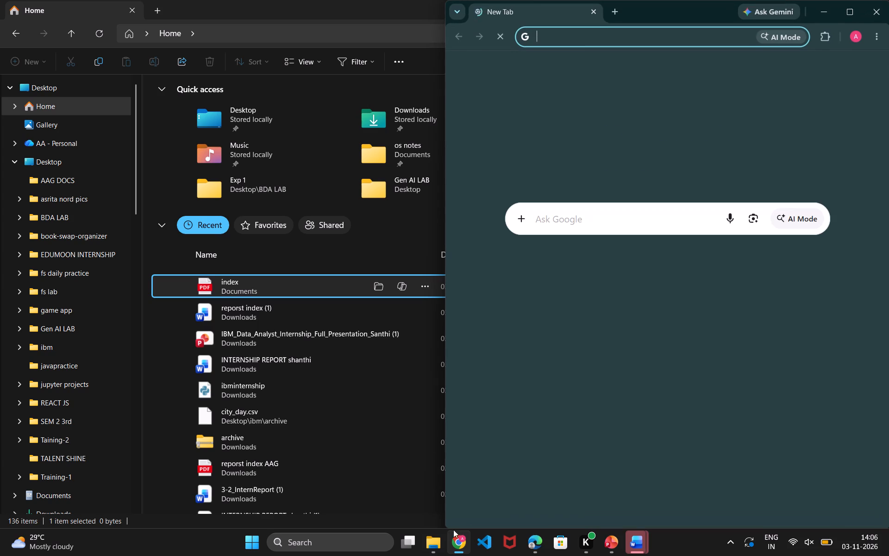
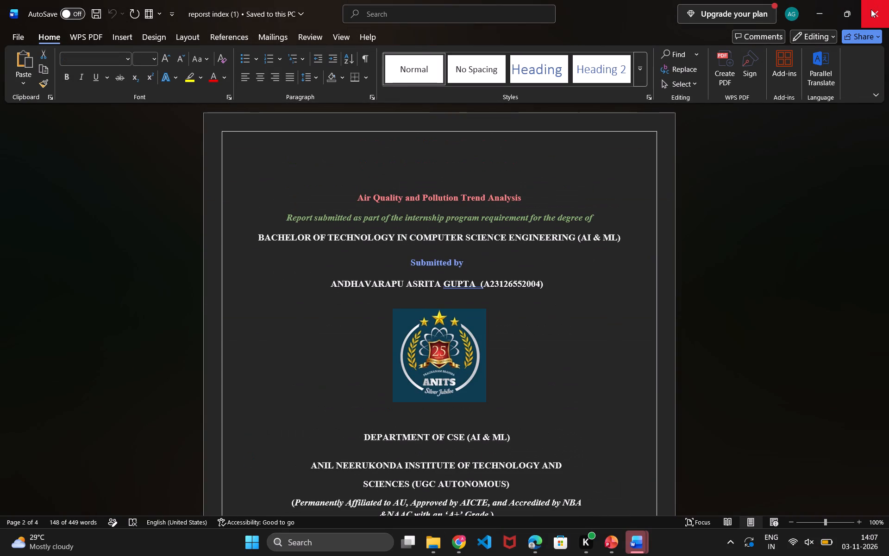
Close the "reporst index (1)" internship report document.
left_click(871, 9)
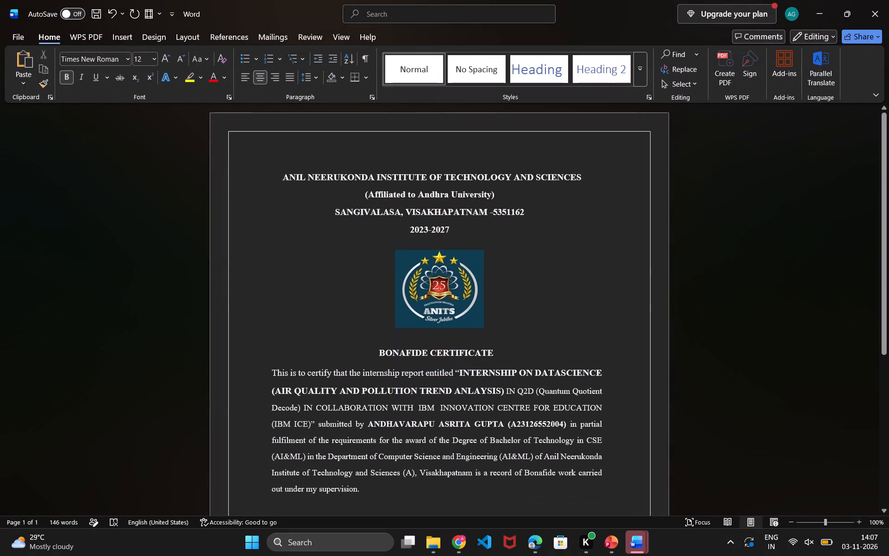
Copy the entire certificate, from the institute heading and logo down to the Head of the Department signature block.
scroll(485, 276, "down", 6)
scroll(485, 276, "right", 2)
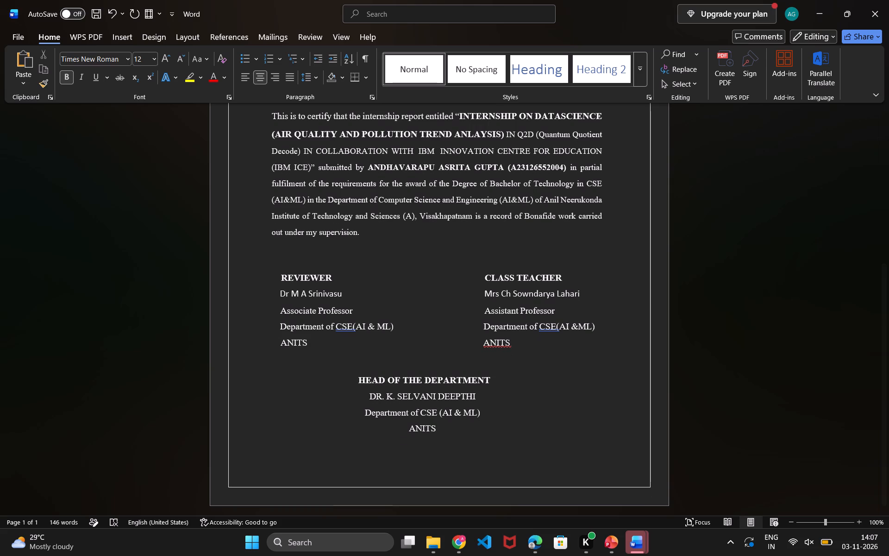
scroll(485, 276, "up", 2)
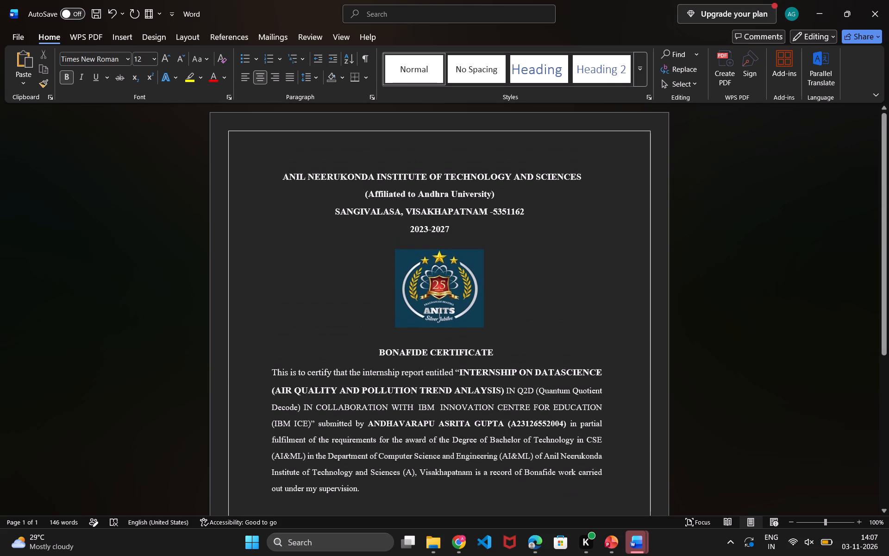
left_click_drag(286, 170, 470, 304)
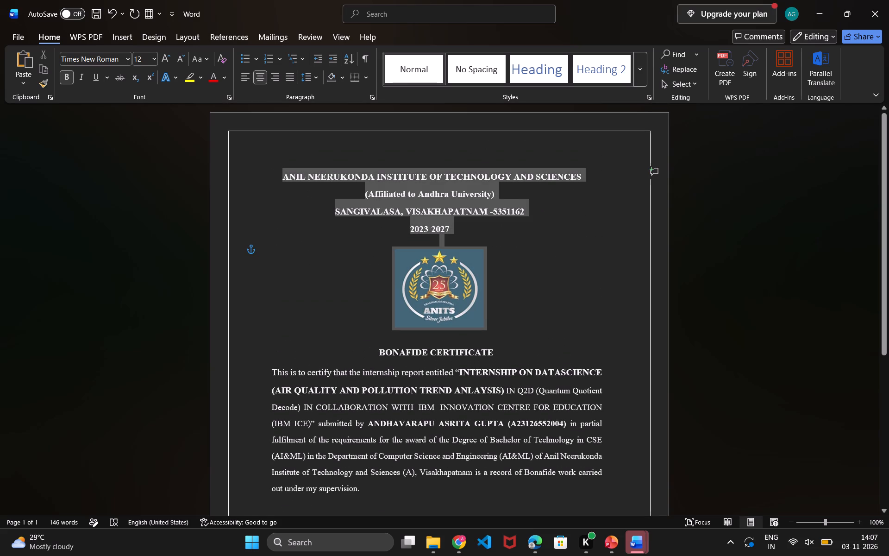
left_click_drag(470, 304, 545, 475)
scroll(489, 327, "up", 1)
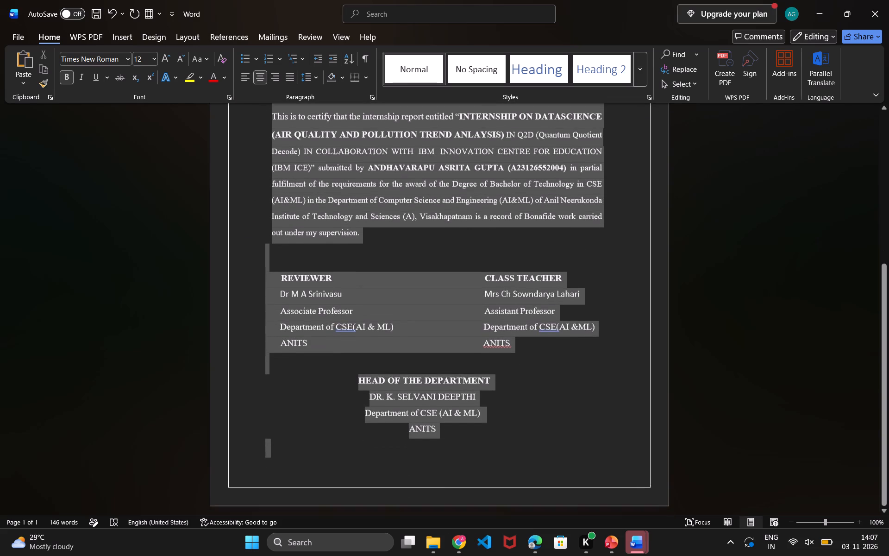
left_click_drag(545, 475, 541, 467)
right_click(455, 303)
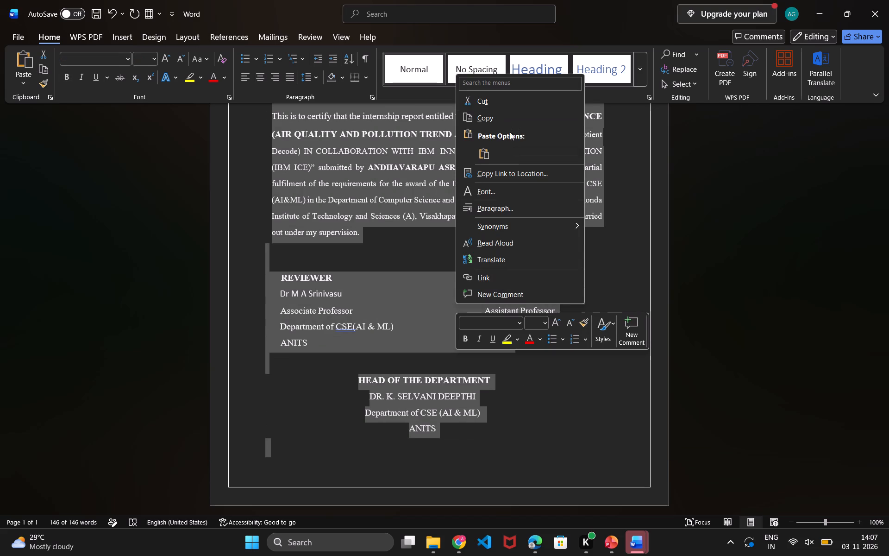
left_click(506, 118)
Paste the copied certificate onto a new second page, keeping its source formatting.
left_click(532, 467)
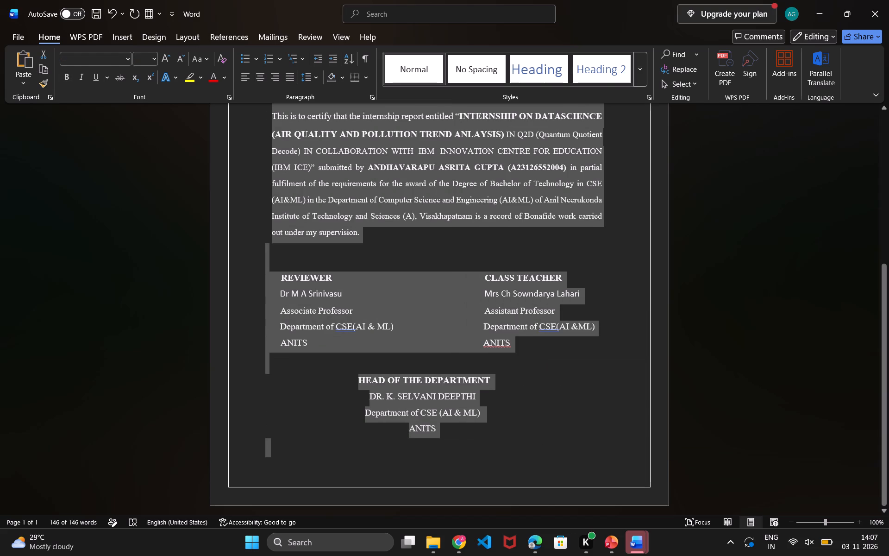
key("Return")
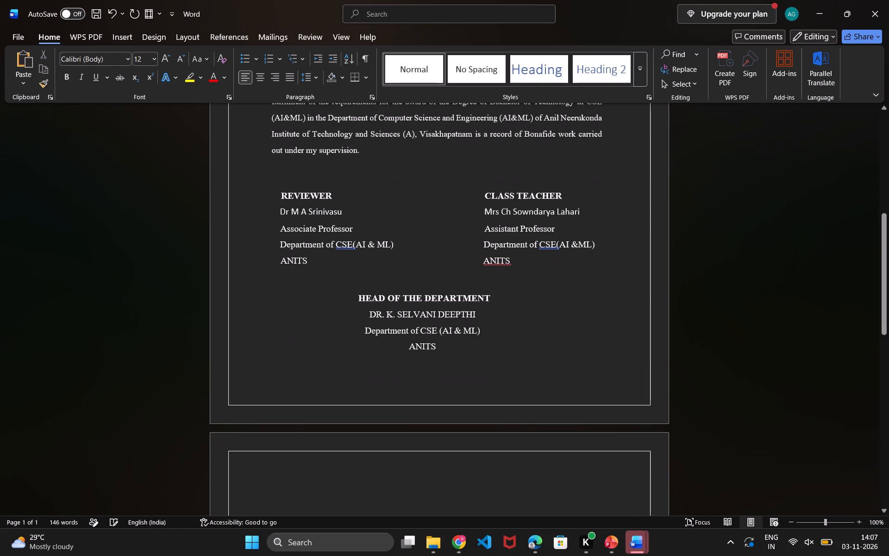
right_click(501, 500)
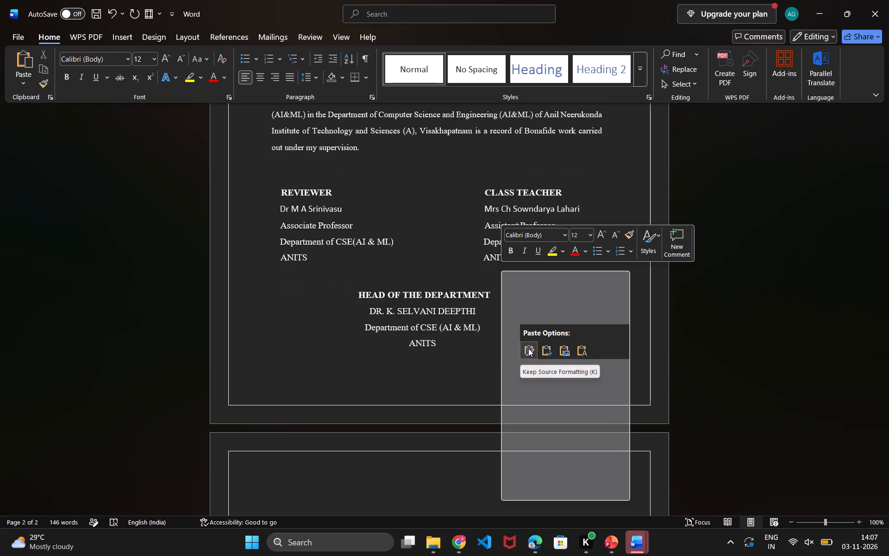
left_click(528, 348)
scroll(515, 322, "up", 10)
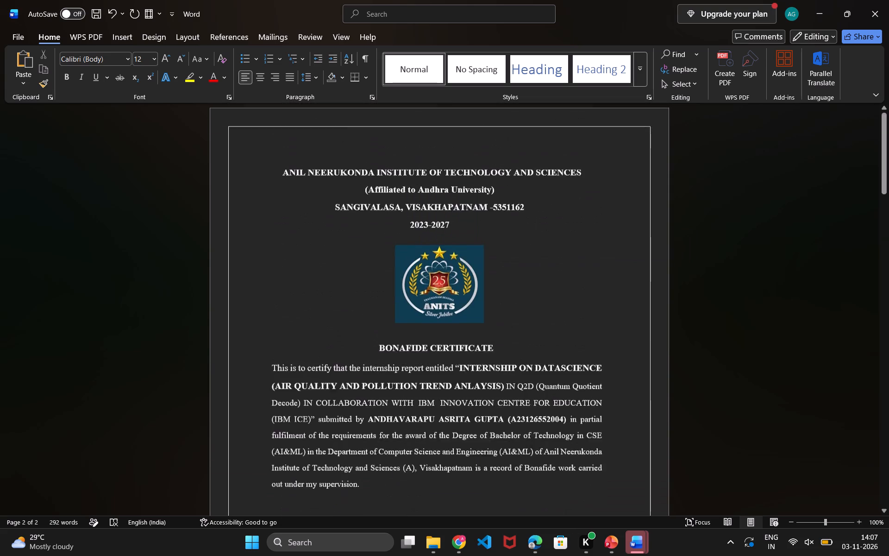
Paste another copy of the certificate onto the page after the second one, keeping its source formatting.
scroll(515, 322, "down", 8)
scroll(498, 372, "down", 2)
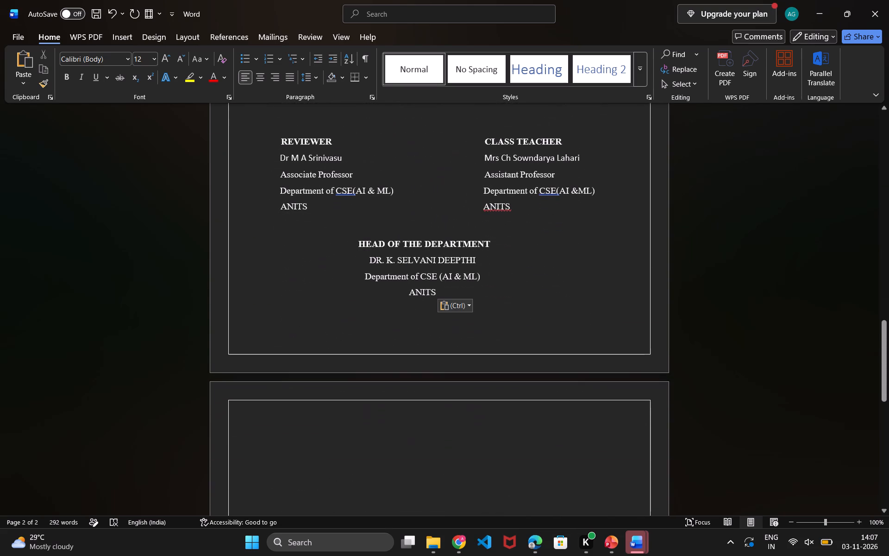
left_click(481, 333)
left_click(444, 414)
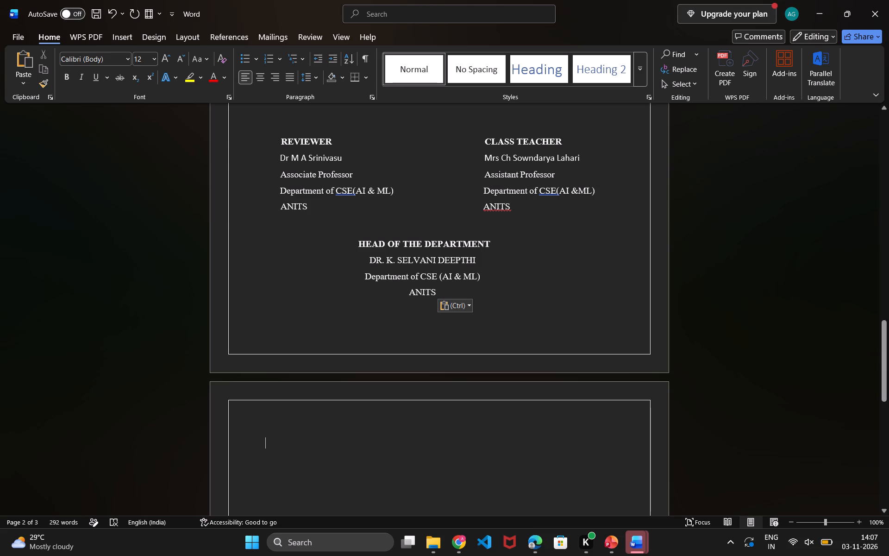
right_click(444, 414)
left_click(412, 452)
right_click(412, 452)
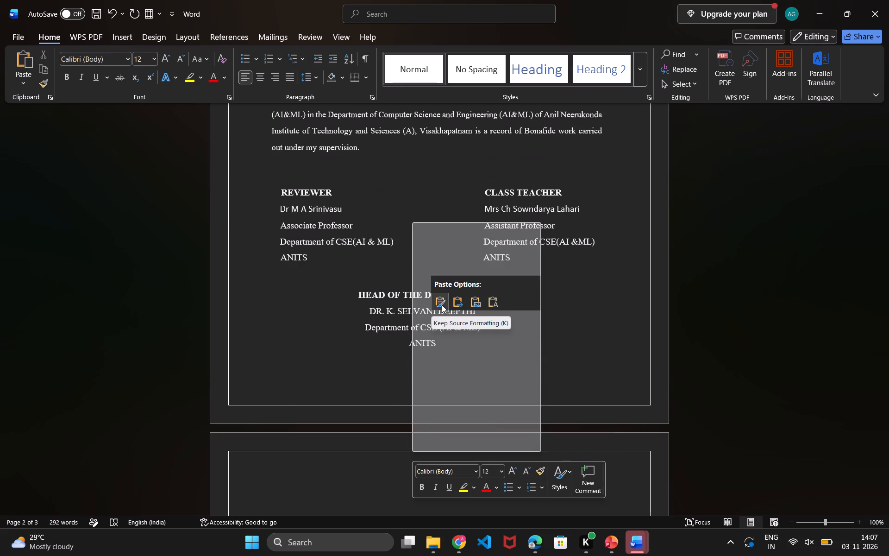
left_click(442, 305)
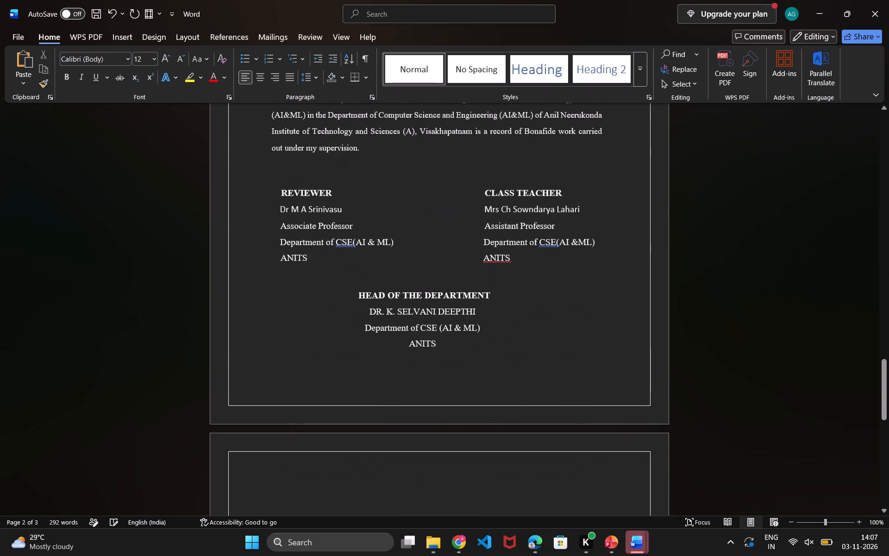
Remove the blank page that follows the last certificate copy.
scroll(442, 305, "down", 2)
left_click(374, 295)
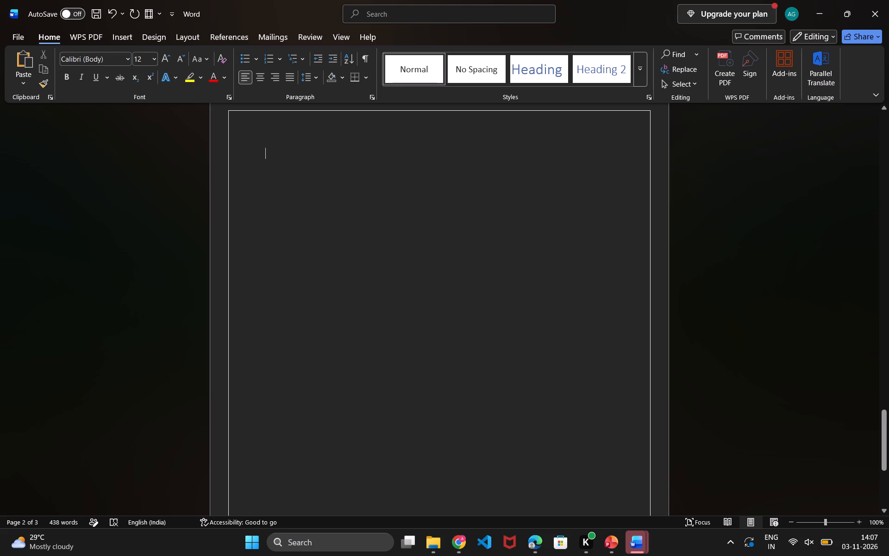
key("BackSpace")
In the second page's certificate, delete the project title AIR QUALITY AND POLLUTION TREND ANLAYSIS, leaving its parentheses empty.
scroll(390, 244, "up", 13)
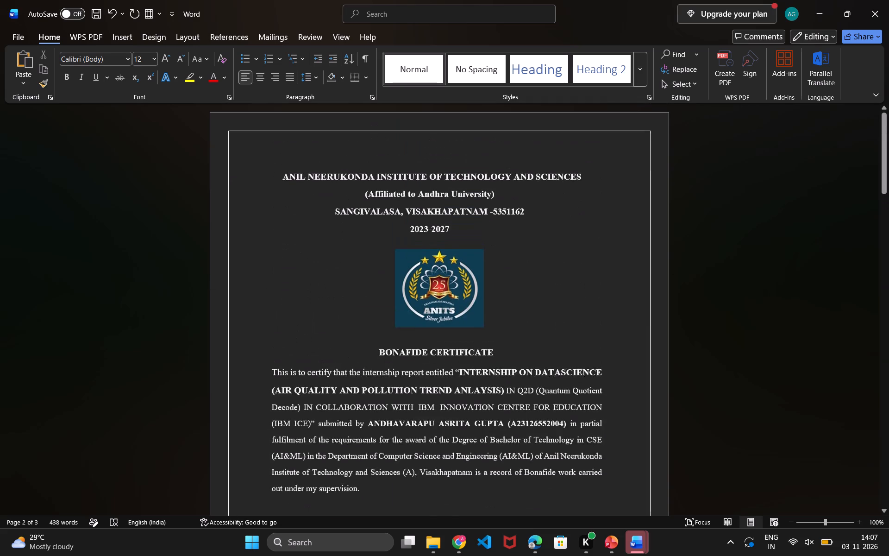
scroll(390, 244, "up", 4)
scroll(390, 244, "down", 6)
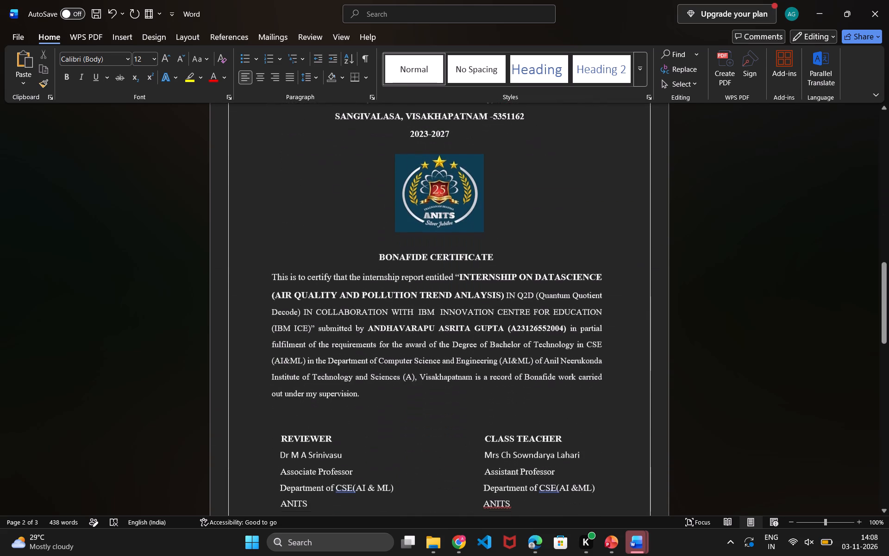
scroll(390, 244, "up", 1)
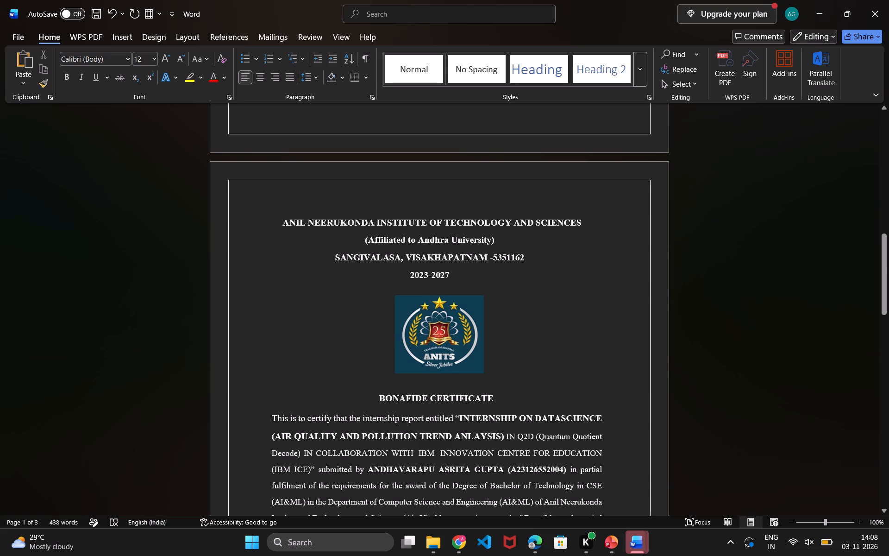
scroll(345, 305, "down", 1)
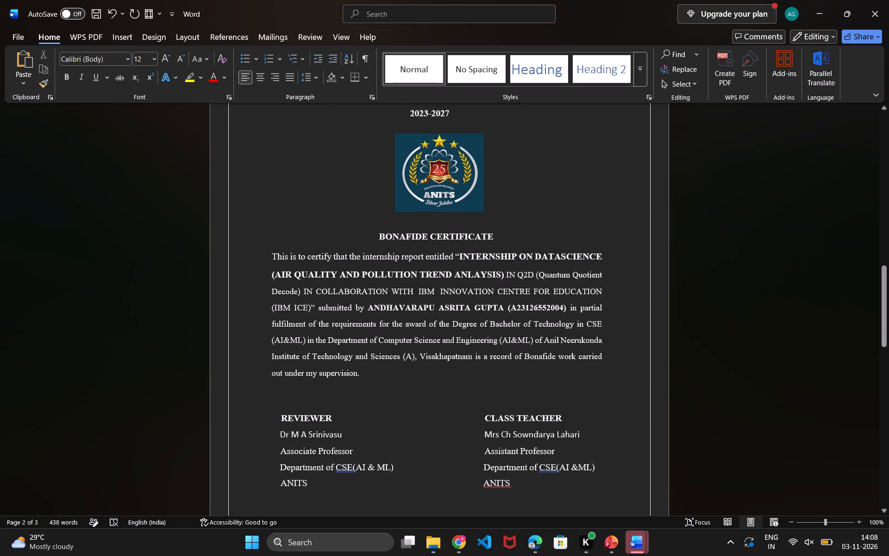
left_click_drag(276, 273, 482, 282)
key("BackSpace")
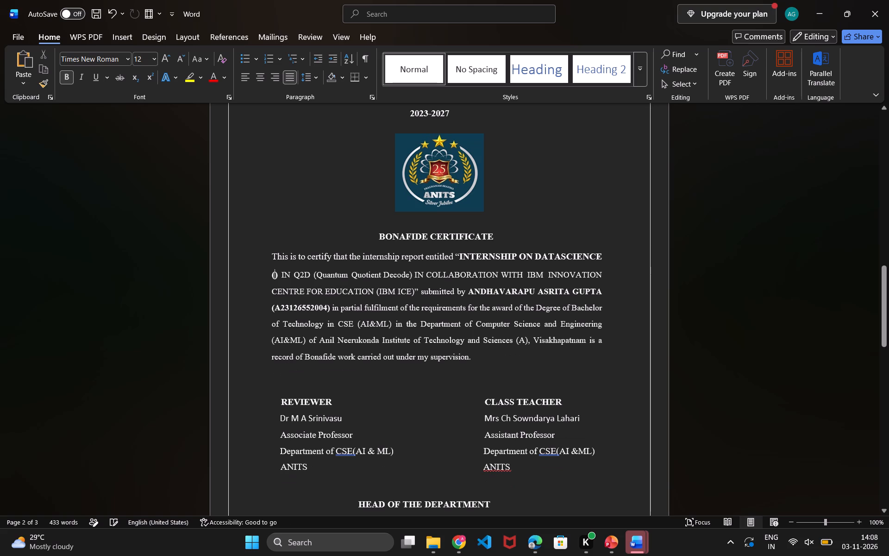
Replace the student's given names on the second certificate with the second student's given name, keeping the shared family name and its spacing.
left_click(606, 291)
left_click_drag(538, 291, 596, 290)
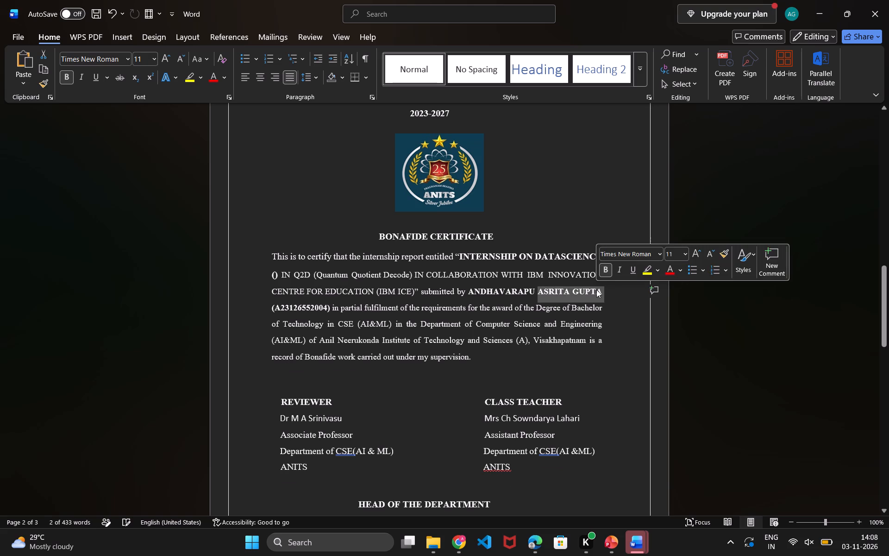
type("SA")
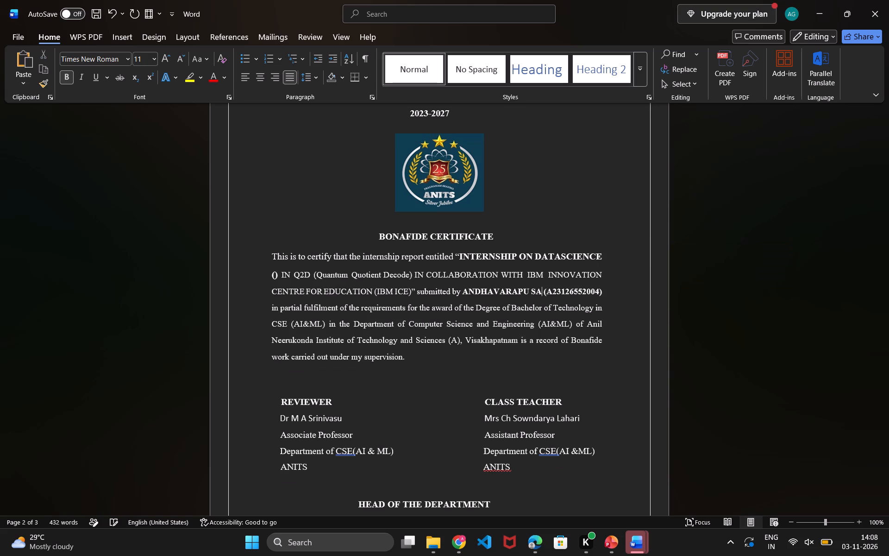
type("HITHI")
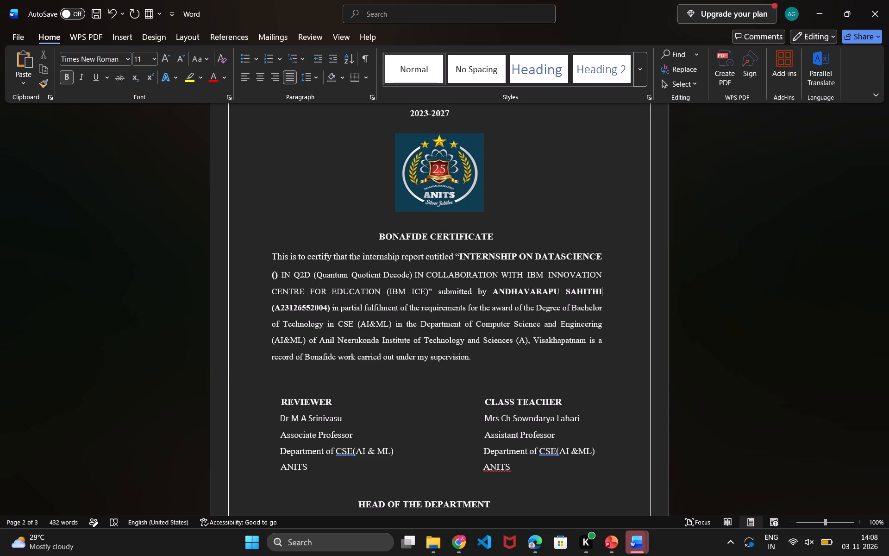
left_click(563, 290)
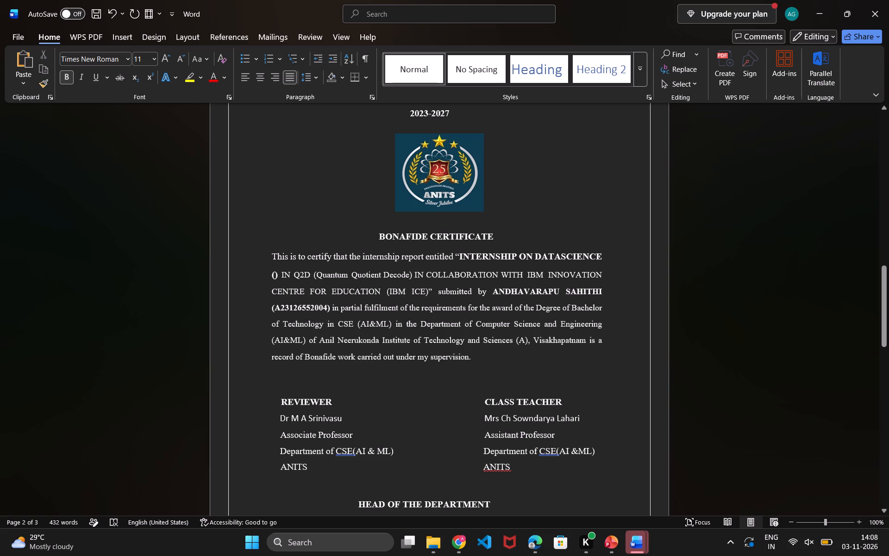
key("Right")
key("BackSpace")
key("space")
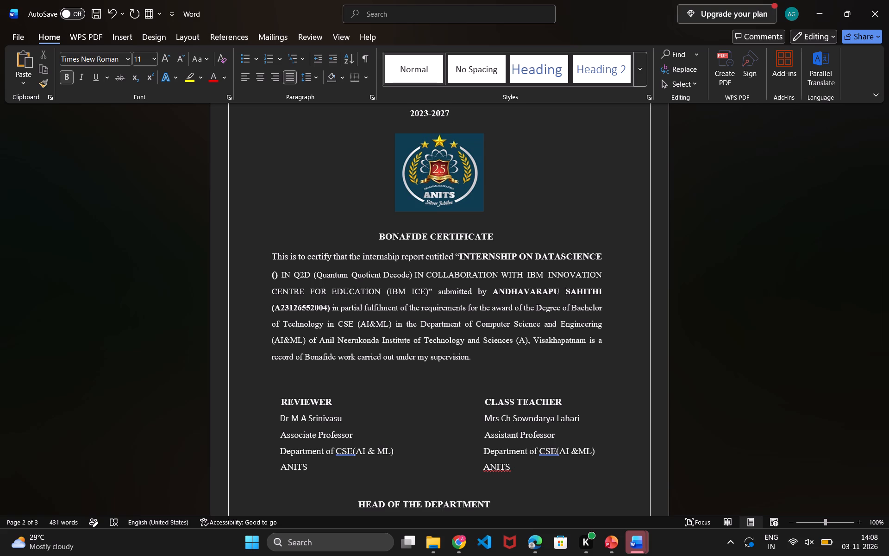
Change the last digit of the student's roll number on the second certificate to 5.
left_click(326, 310)
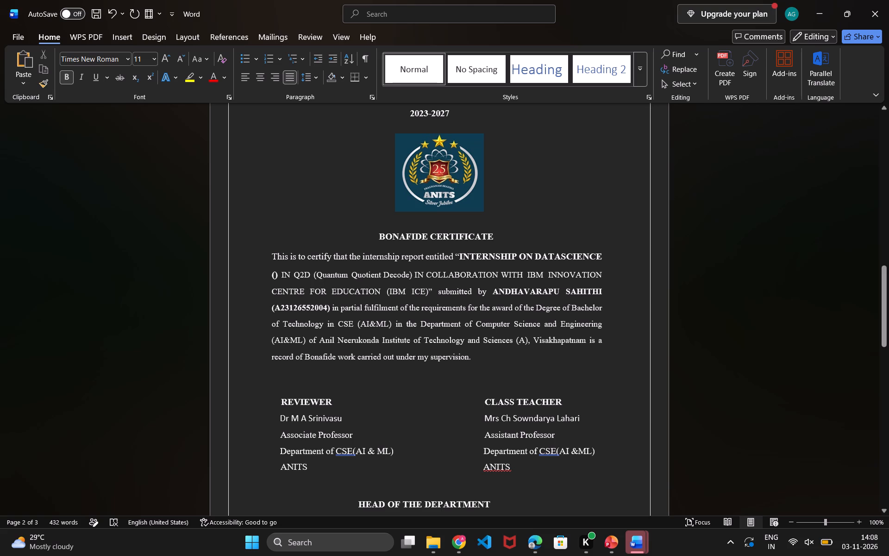
key("BackSpace")
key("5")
Copy the title "Hotel Booking Cancellation & Revenue Management Analysis" from the IBMintership-ppt presentation, and return to the certificate document in Word.
left_click(428, 547)
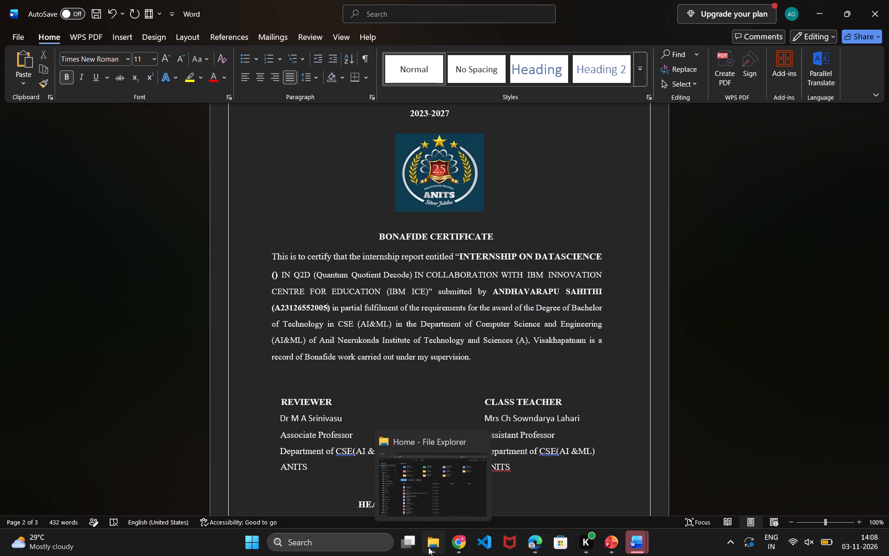
scroll(279, 468, "down", 3)
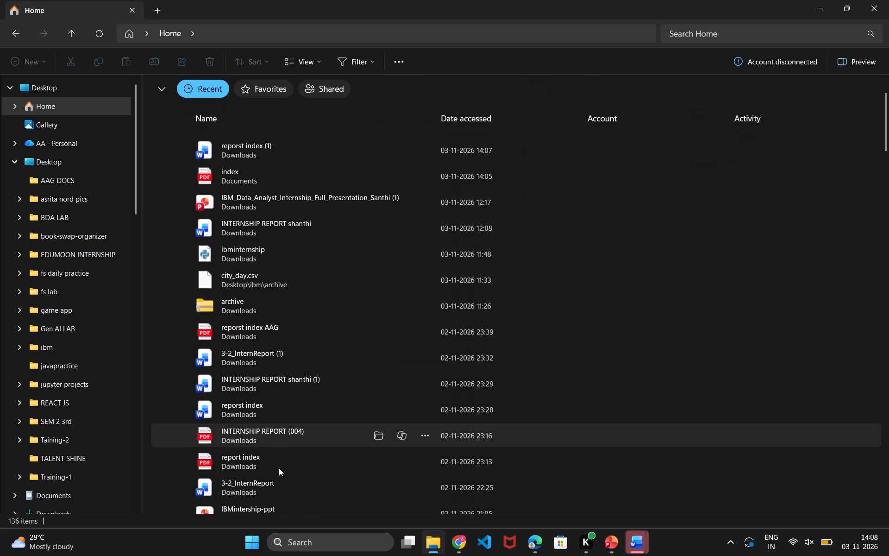
scroll(279, 468, "down", 3)
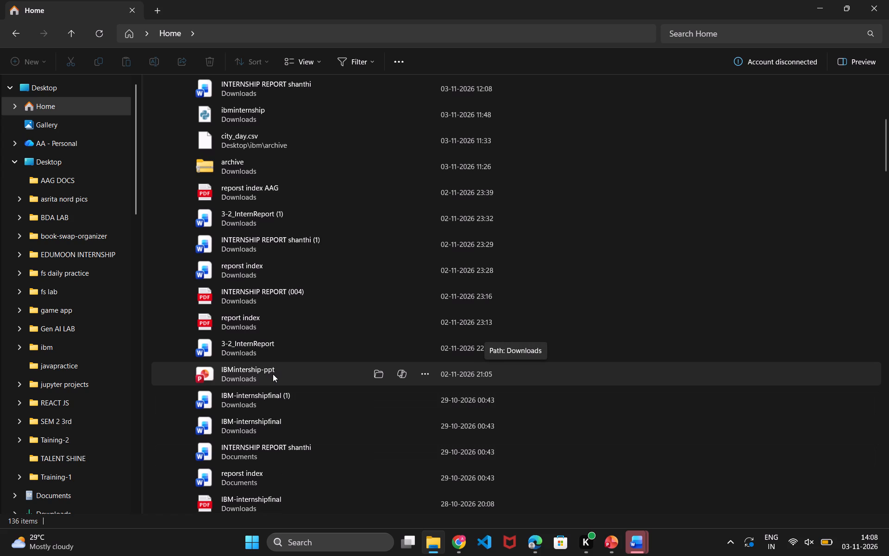
double_click(273, 374)
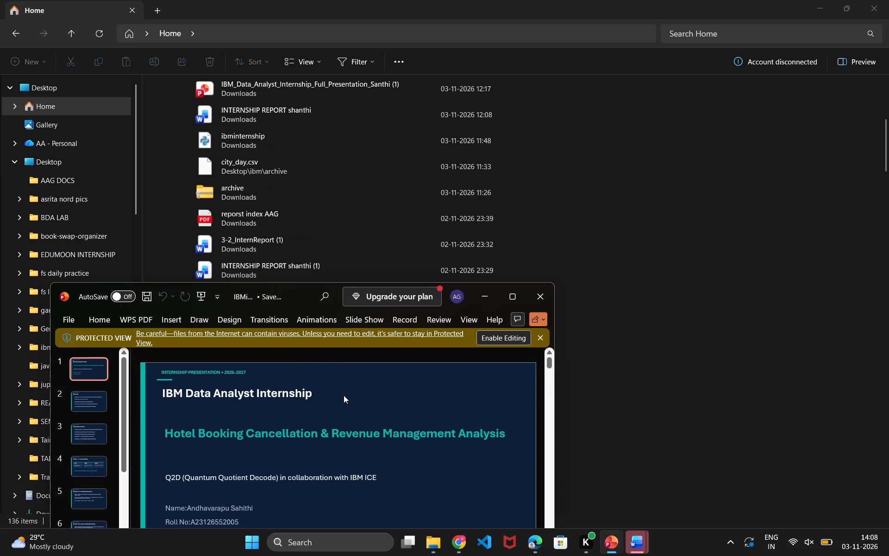
left_click(167, 433)
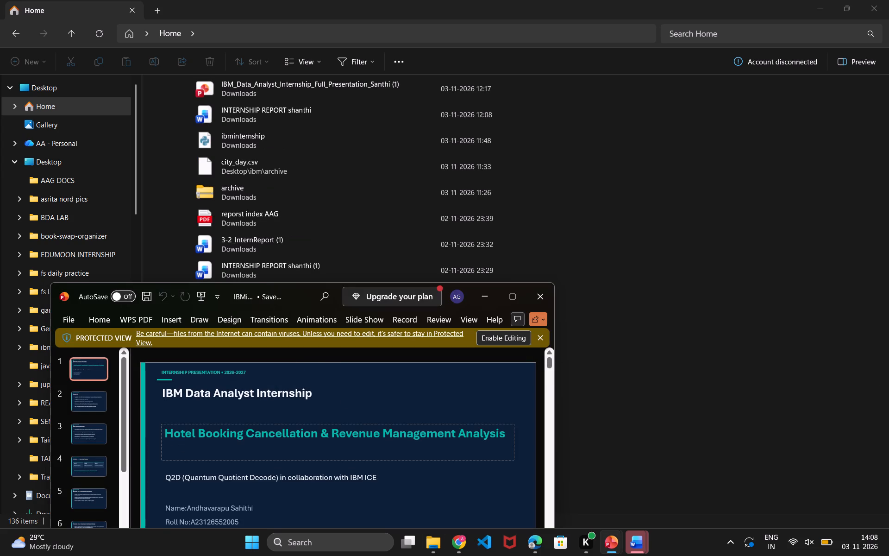
left_click_drag(167, 432, 506, 450)
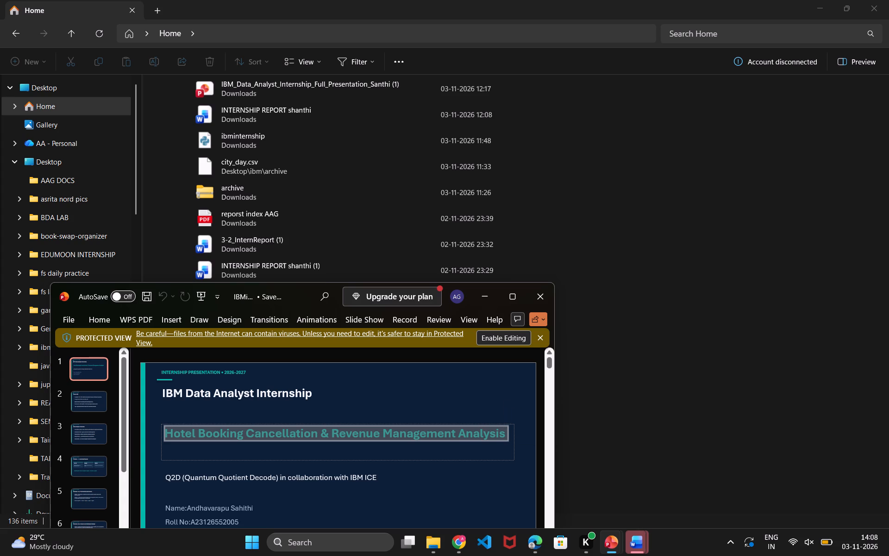
key("ctrl+c")
left_click(540, 298)
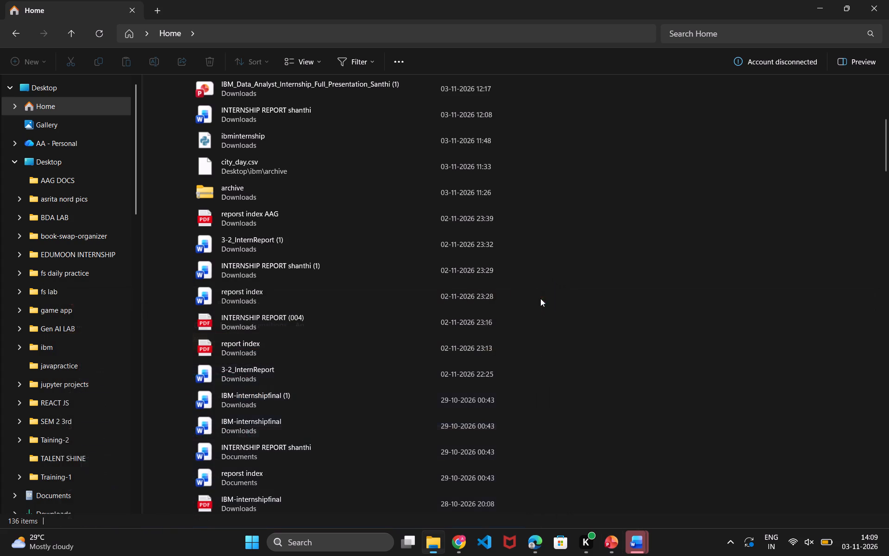
left_click(645, 535)
left_click(664, 493)
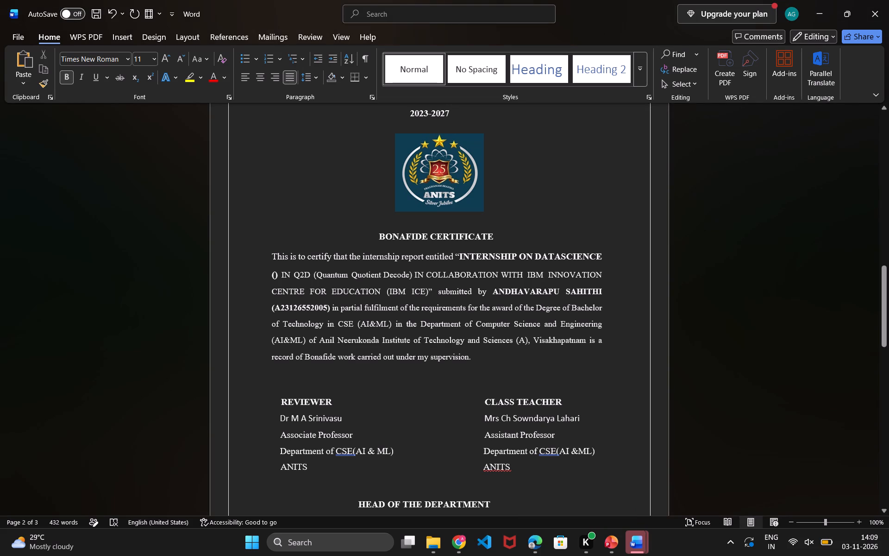
Paste the copied Hotel Booking Cancellation & Revenue Management Analysis title as text only inside the second certificate's empty parentheses.
left_click(275, 273)
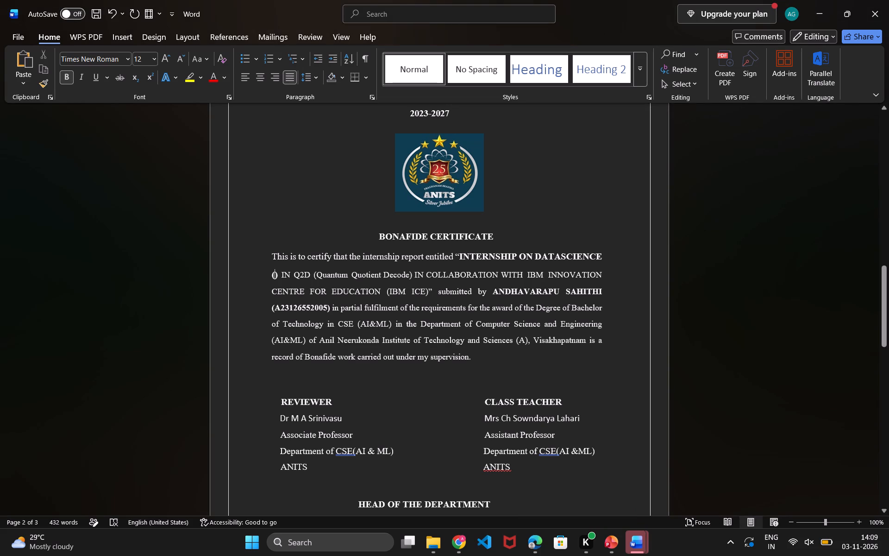
right_click(275, 273)
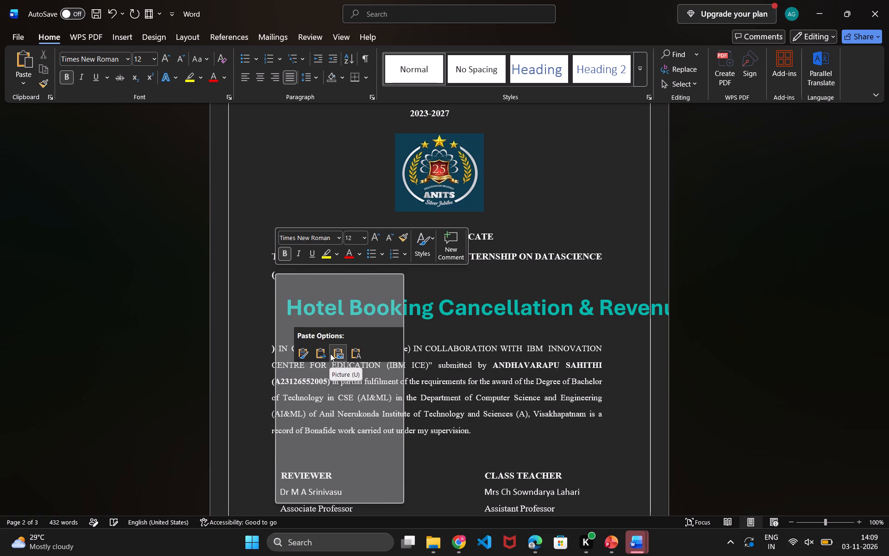
left_click(355, 351)
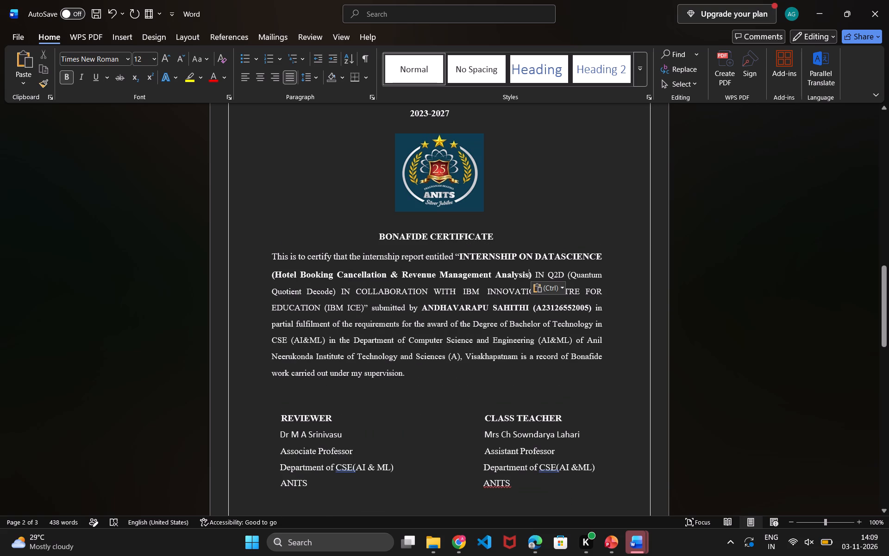
left_click(359, 288)
Change the reviewer's position on the third certificate to Assistant Professor and realign the class teacher's position beside it with a space.
scroll(345, 219, "up", 3)
scroll(345, 219, "down", 1)
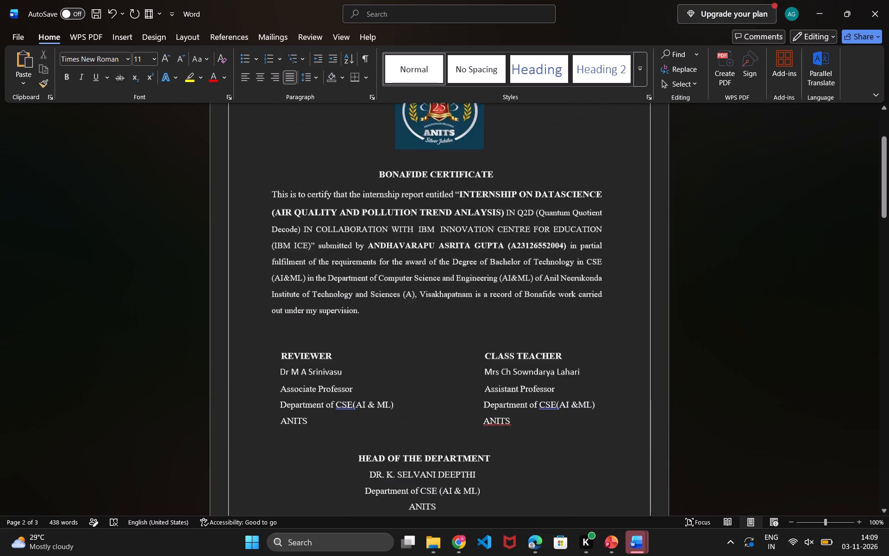
scroll(345, 219, "down", 2)
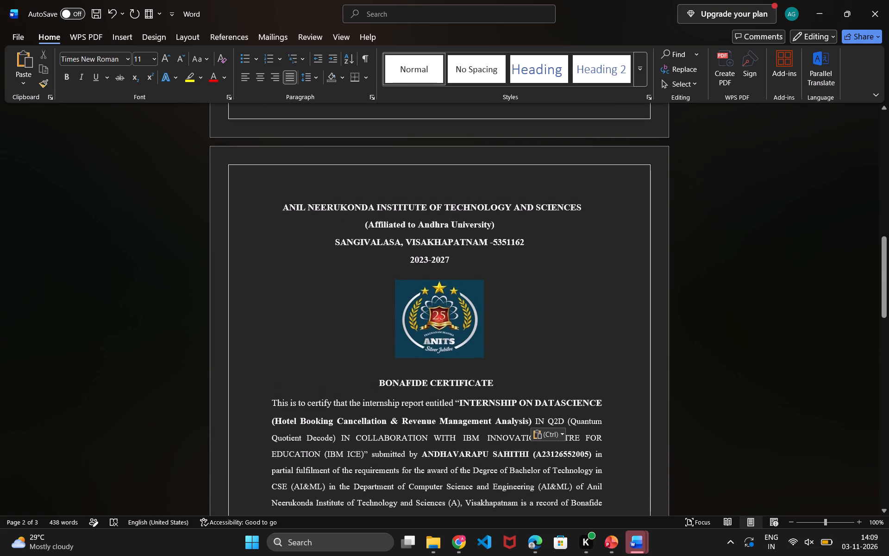
scroll(373, 335, "down", 2)
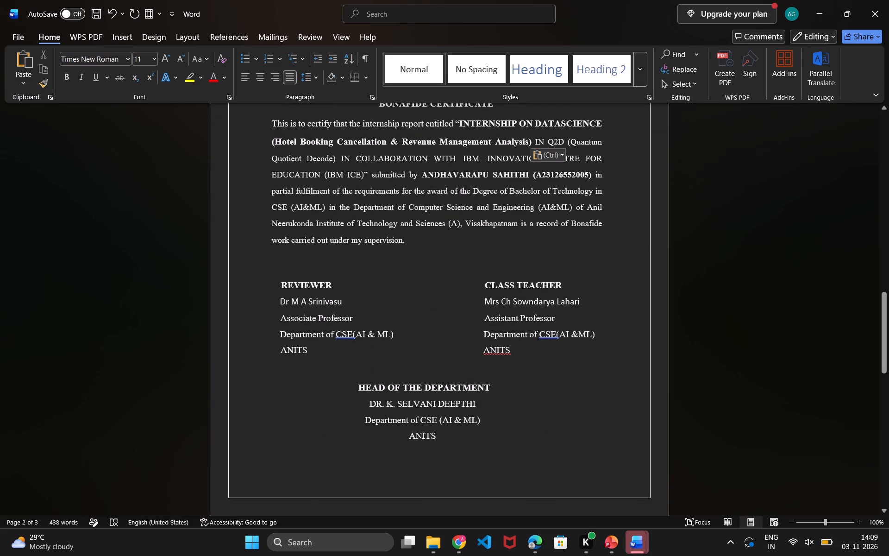
scroll(373, 335, "down", 6)
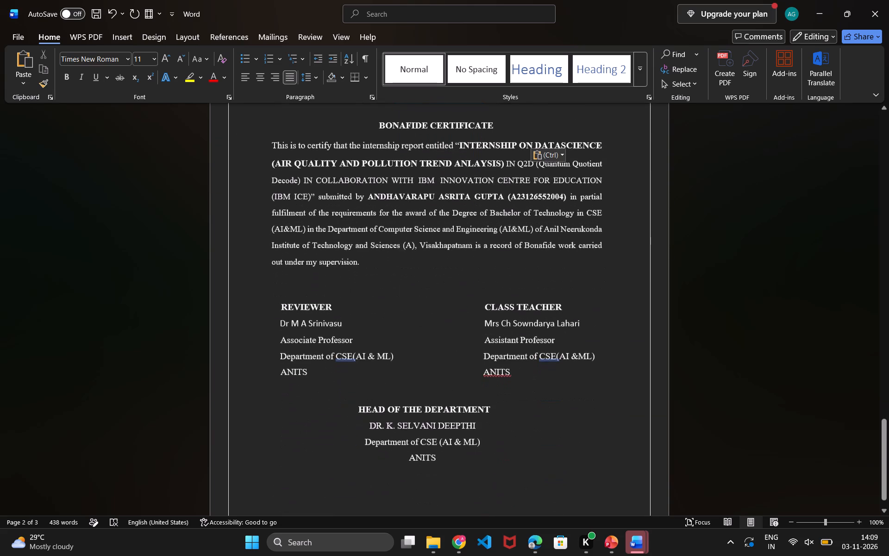
left_click(341, 324)
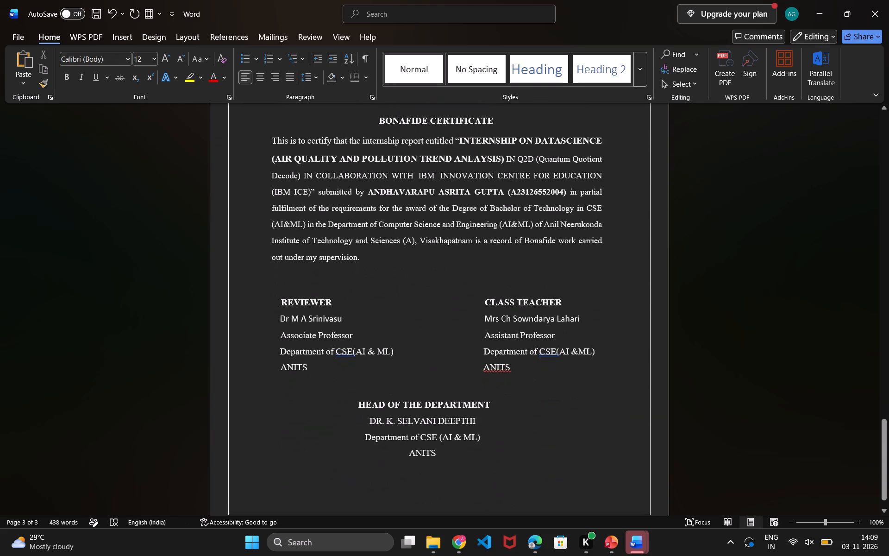
left_click(314, 334)
key("BackSpace")
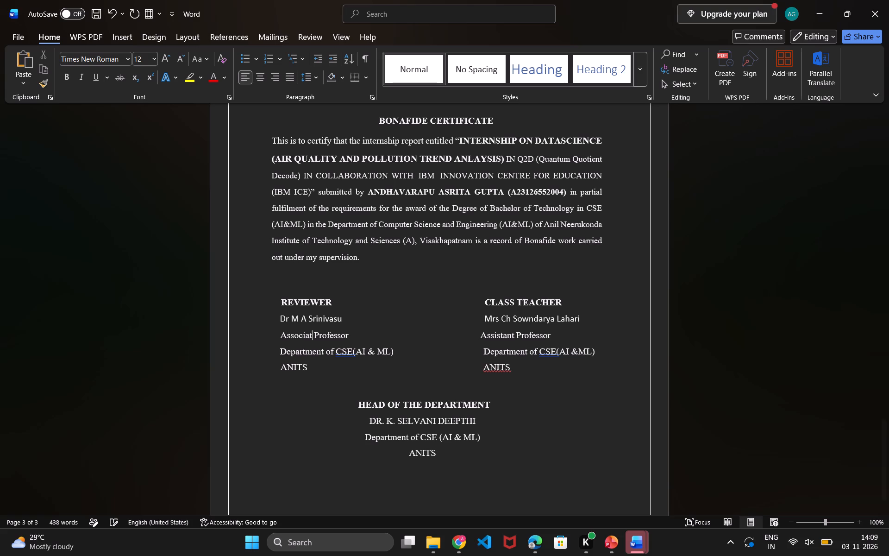
key("BackSpace")
key("BackSpace")
key("BackSpace")
key("BackSpace")
key("BackSpace")
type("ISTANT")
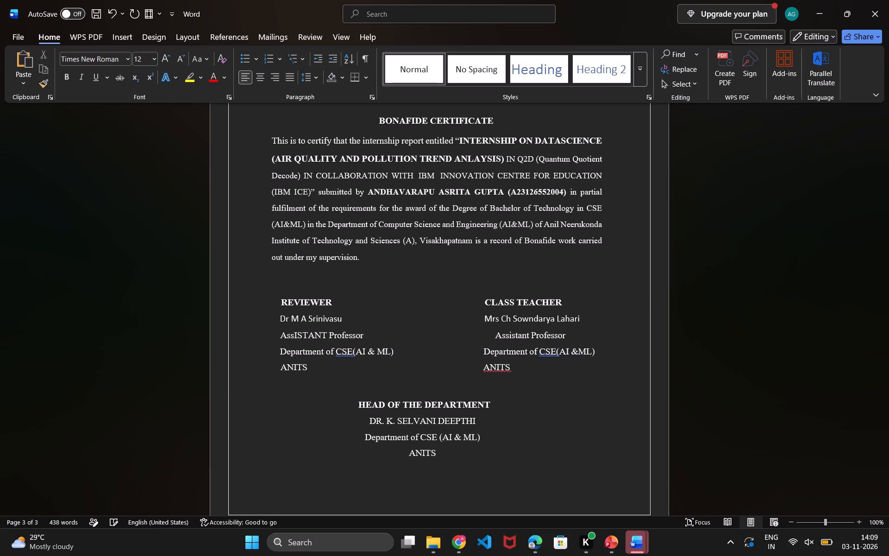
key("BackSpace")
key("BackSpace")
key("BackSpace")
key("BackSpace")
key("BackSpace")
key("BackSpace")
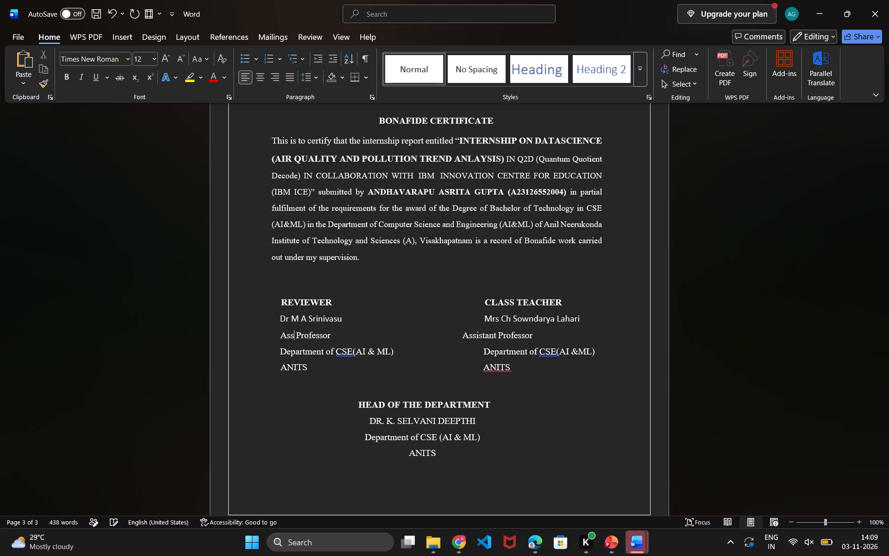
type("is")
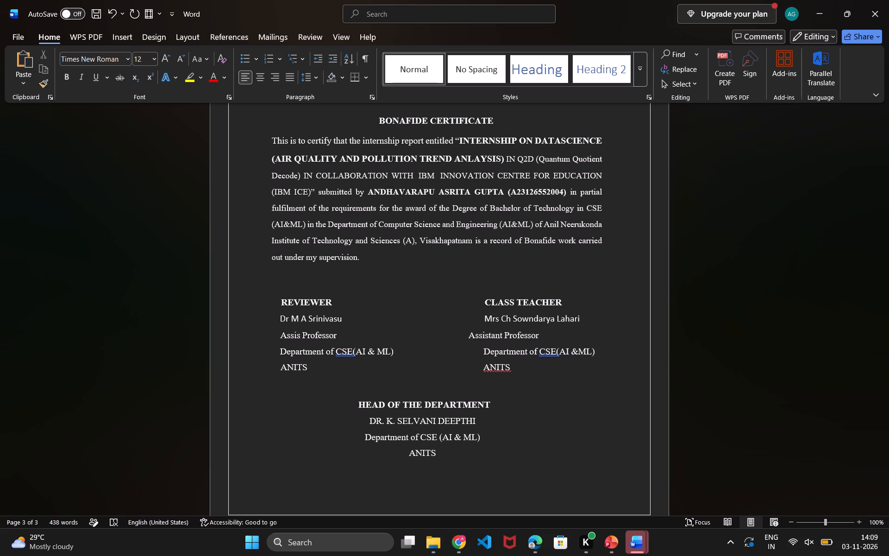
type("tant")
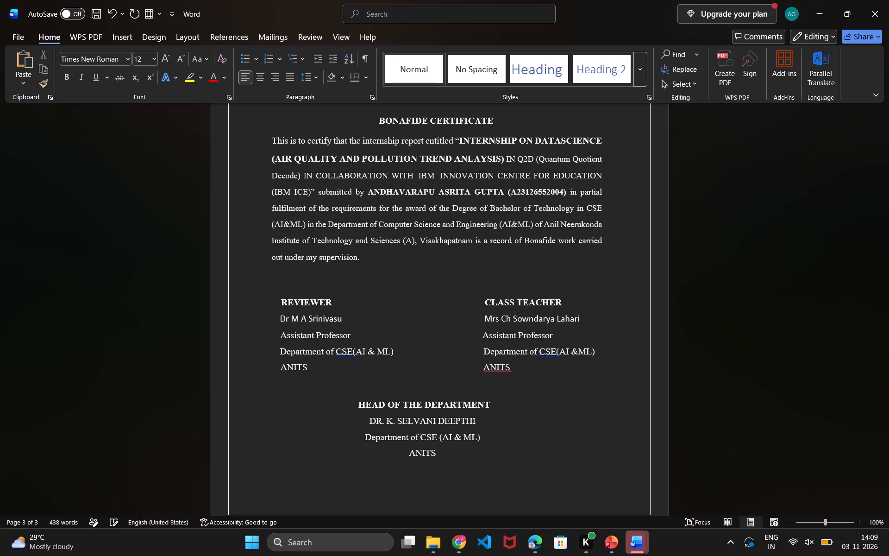
left_click(409, 333)
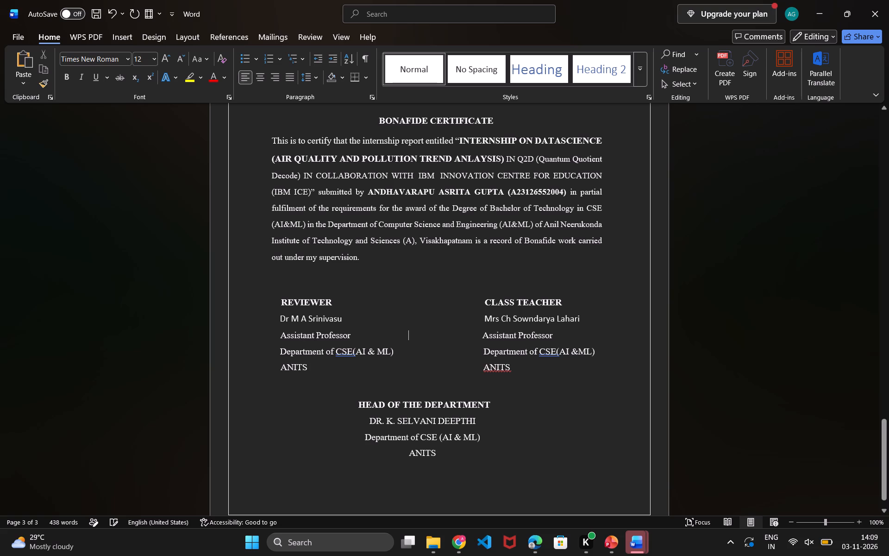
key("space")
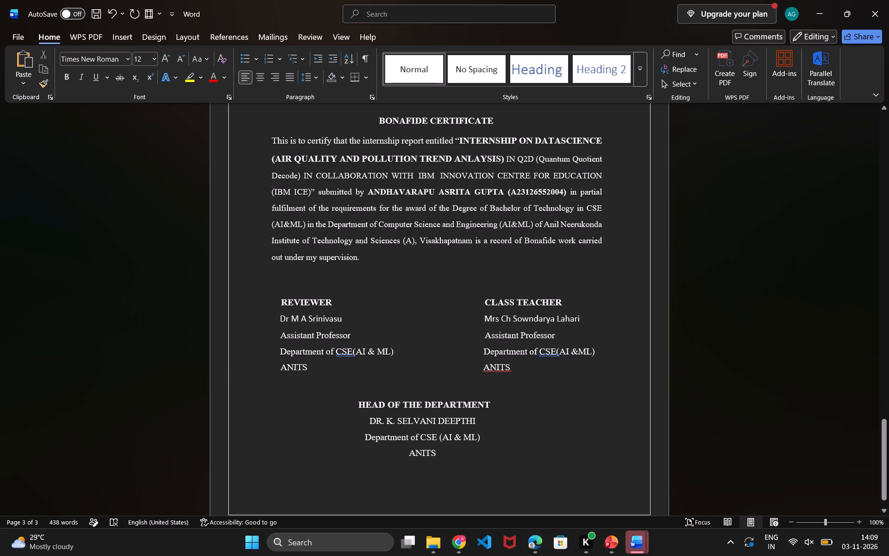
Change the last two digits of the student's roll number on the third certificate to 21.
left_click(344, 320)
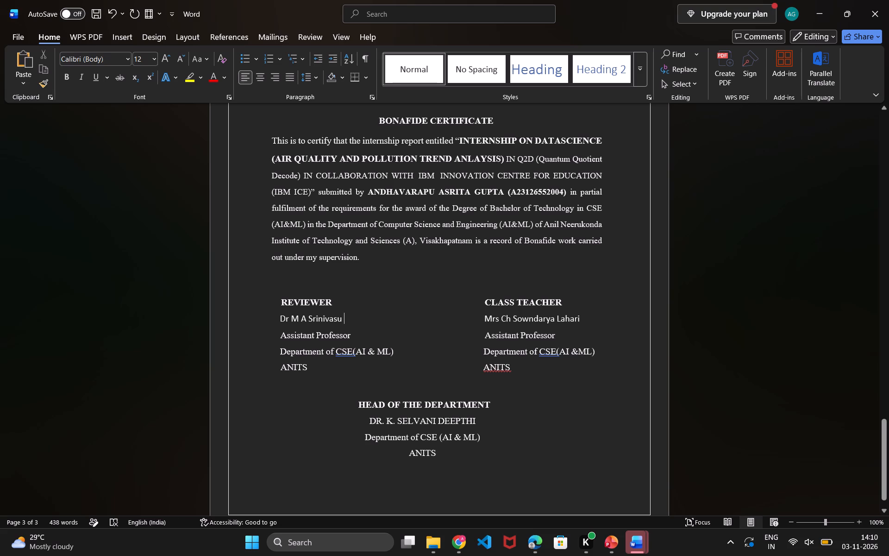
left_click(564, 193)
key("BackSpace")
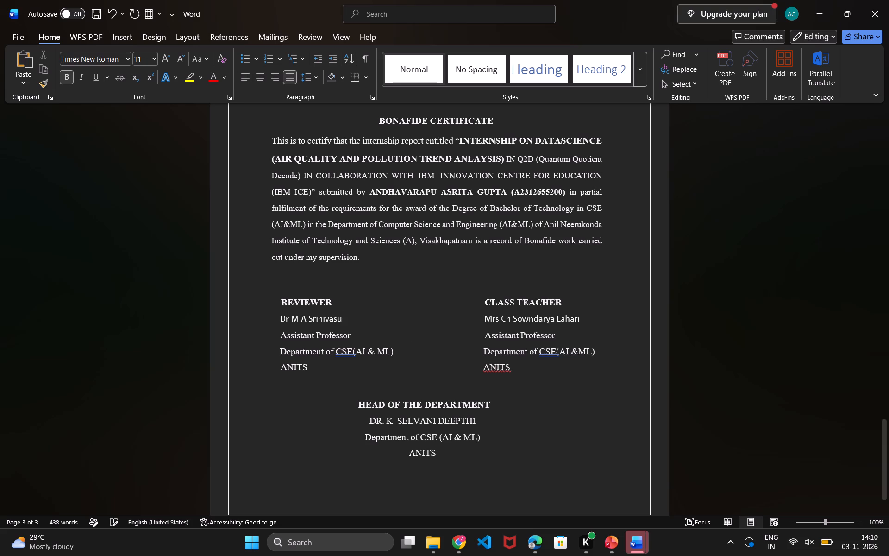
key("BackSpace")
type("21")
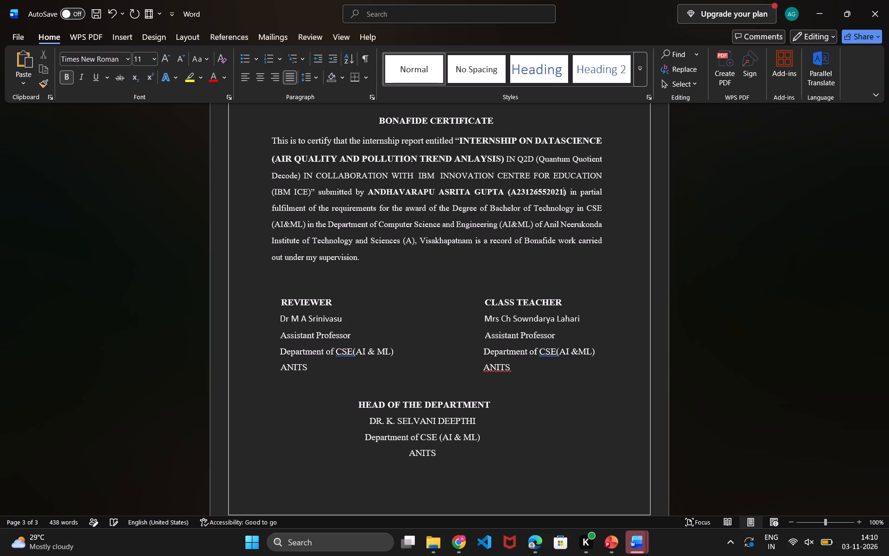
Replace the student's full name on the third certificate with the third student's name in capitals, keeping a space before the roll number.
left_click_drag(501, 190, 481, 190)
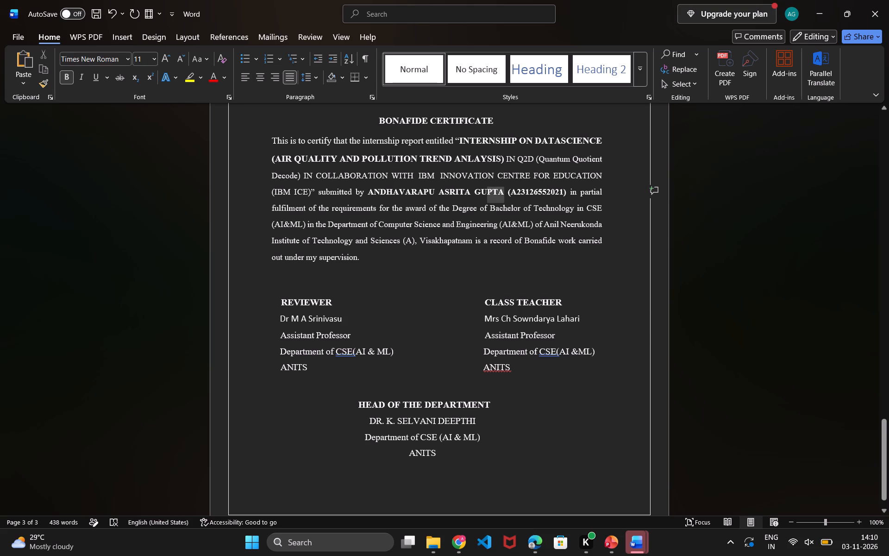
left_click_drag(481, 190, 404, 188)
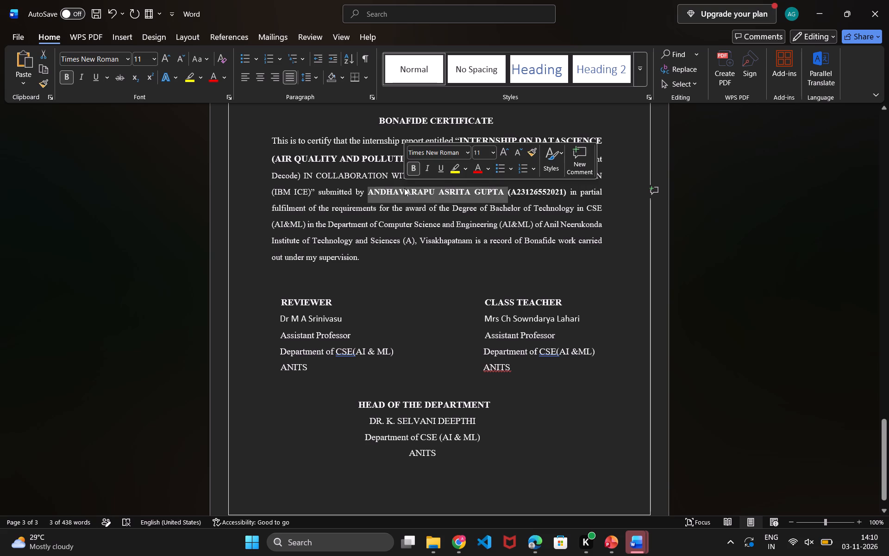
key("BackSpace")
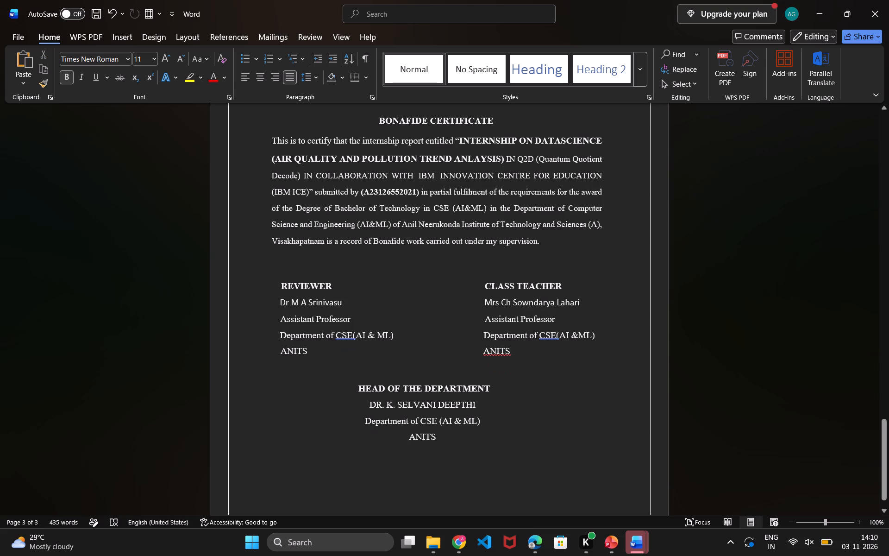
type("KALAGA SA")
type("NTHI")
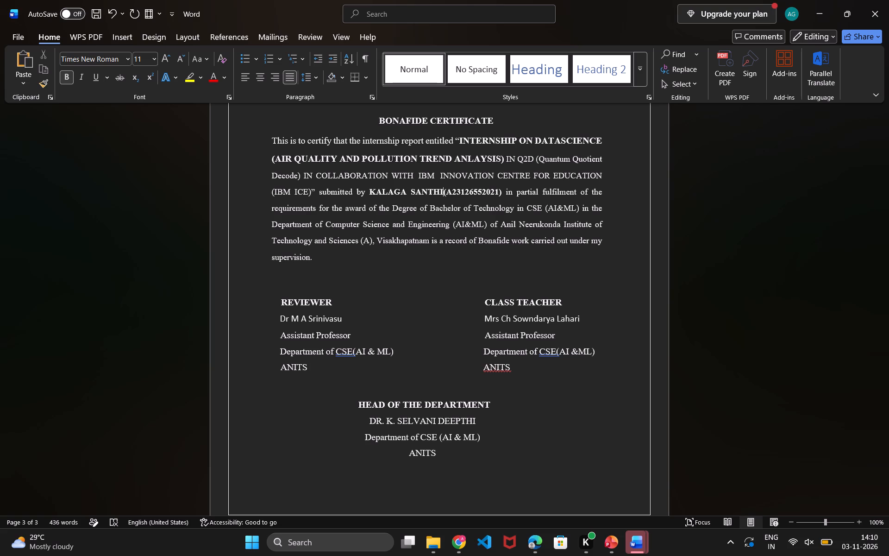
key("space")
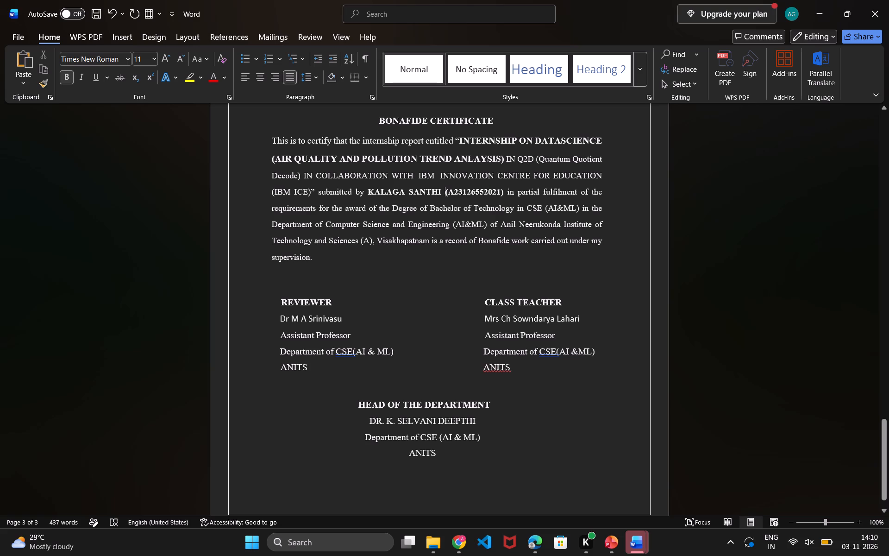
Replace the reviewer's name and title on the third certificate with the new reviewer's name, using the title Mrs. and correcting its spelling.
left_click(340, 320)
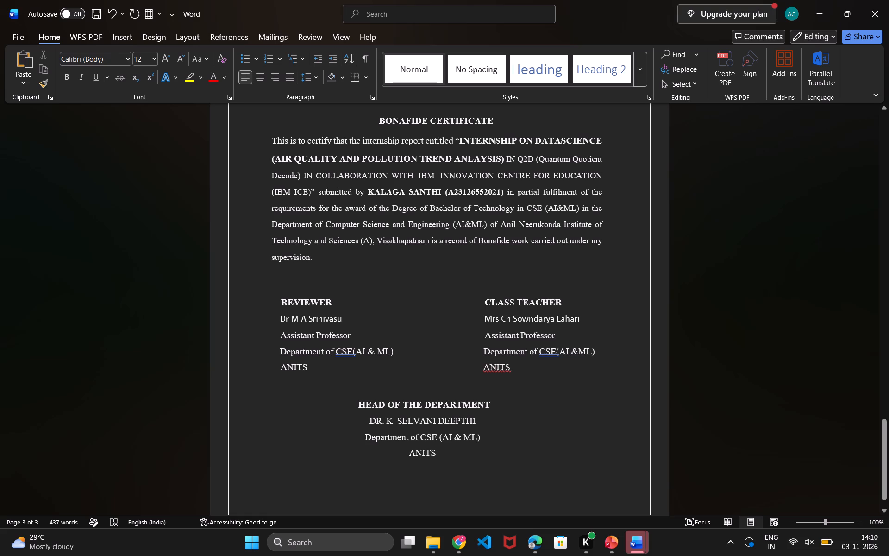
key("BackSpace")
key("BackSpace")
key("BackSpace")
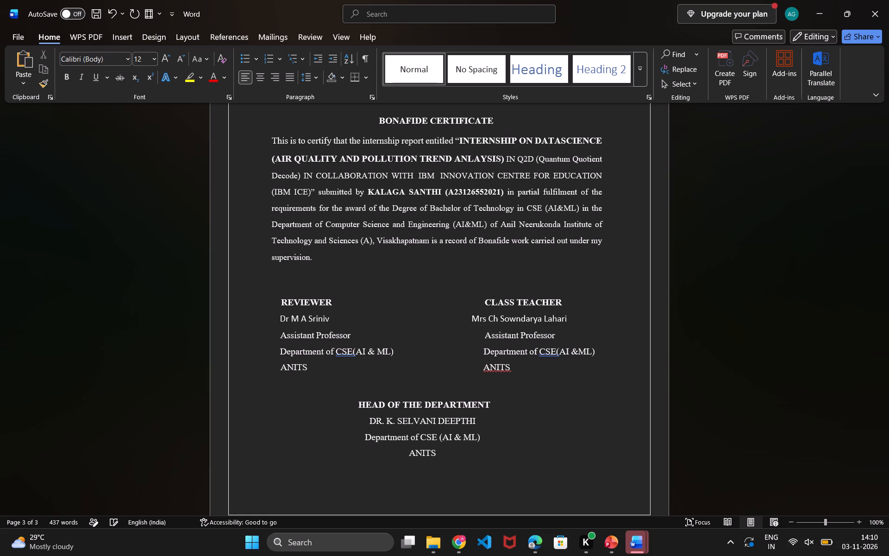
key("BackSpace")
key("BackSpace")
key("BackSpace")
key("BackSpace")
key("BackSpace")
key("BackSpace")
key("BackSpace")
key("BackSpace")
key("BackSpace")
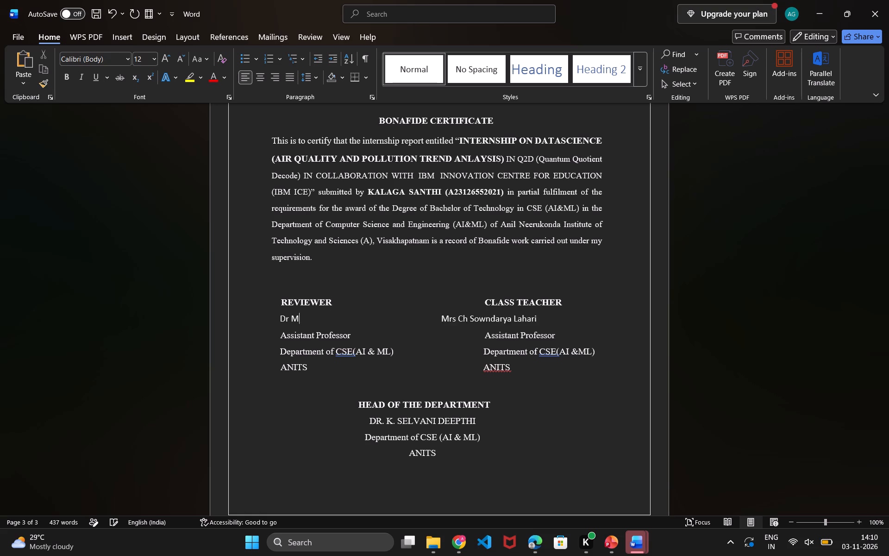
key("BackSpace")
key("BackSpace")
key("BackSpace")
key("BackSpace")
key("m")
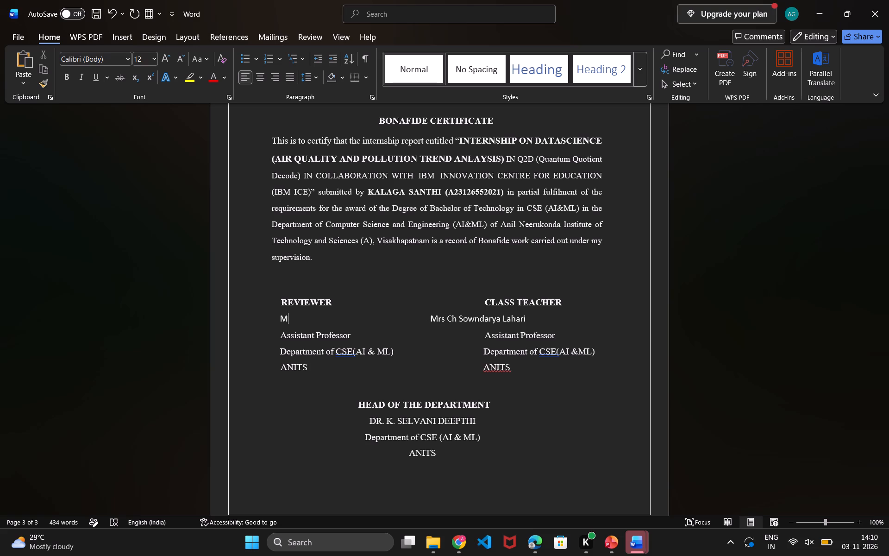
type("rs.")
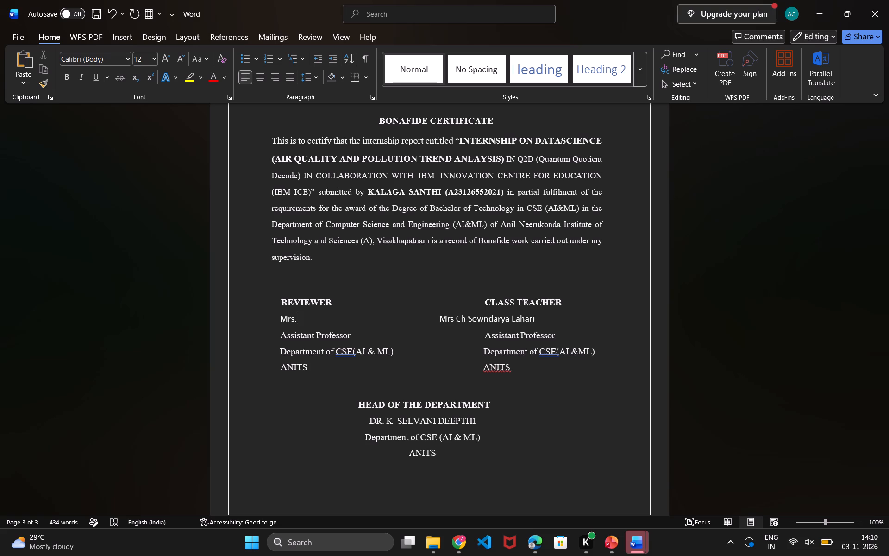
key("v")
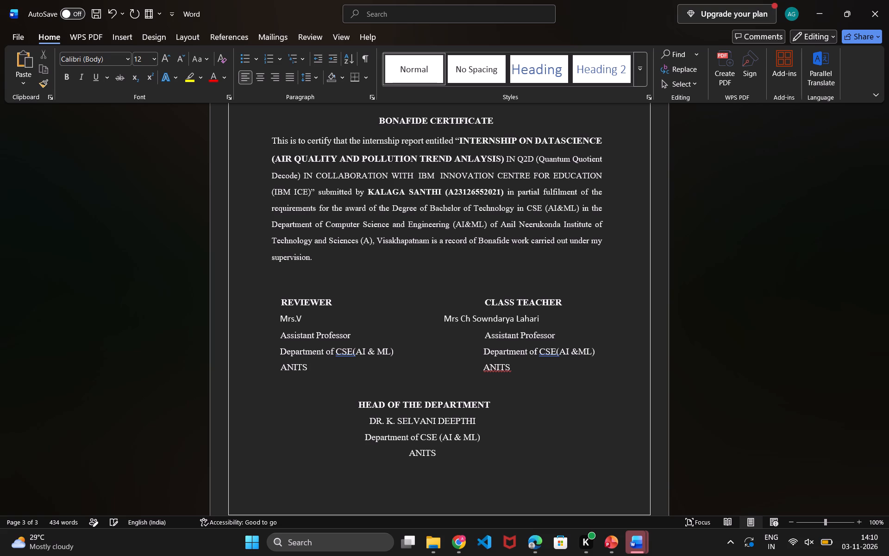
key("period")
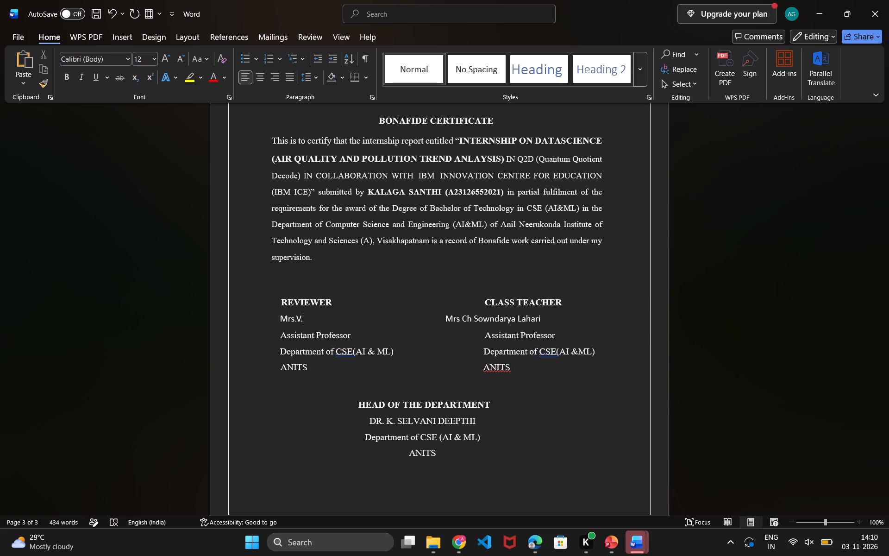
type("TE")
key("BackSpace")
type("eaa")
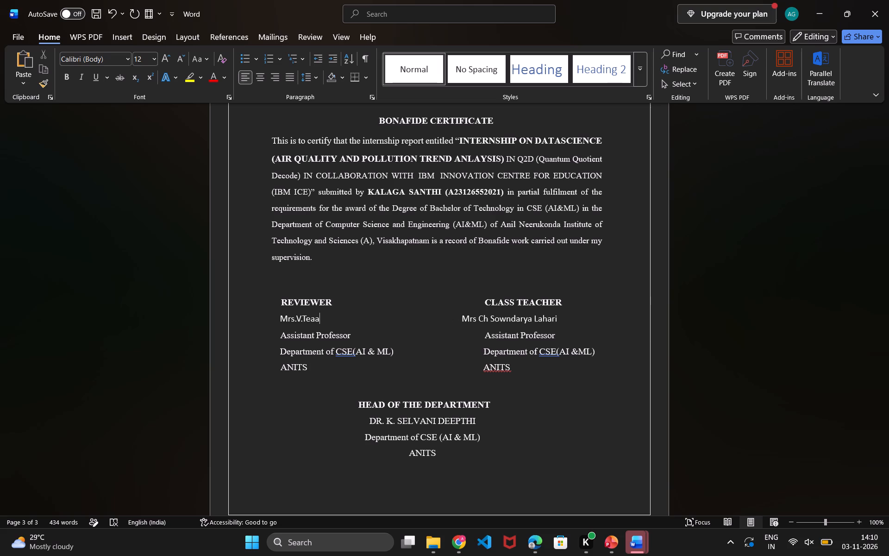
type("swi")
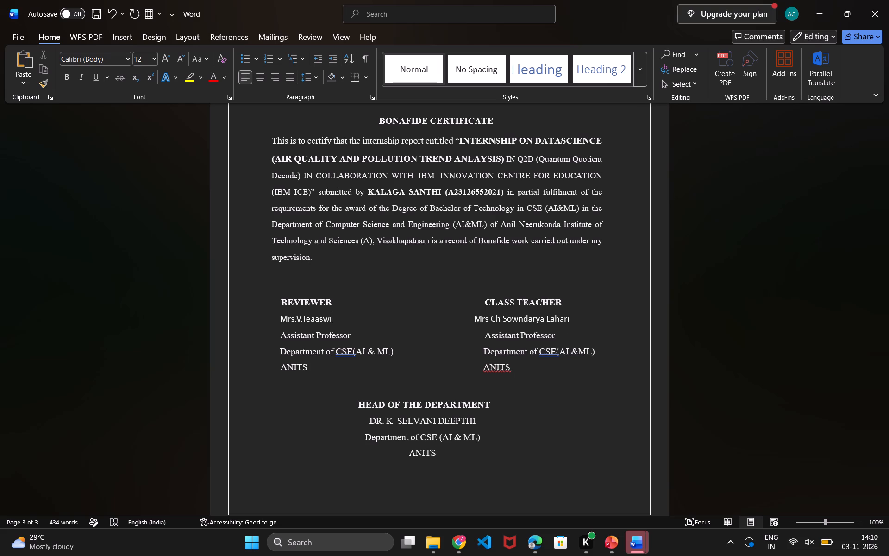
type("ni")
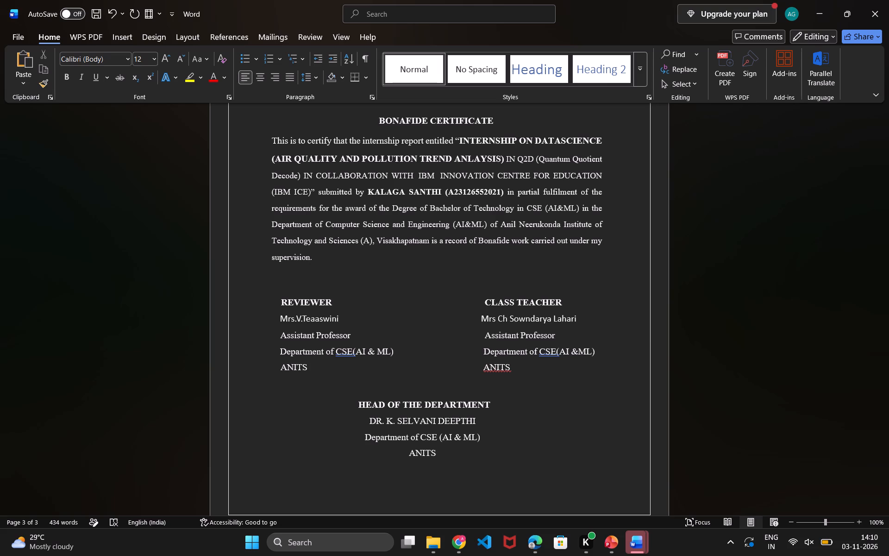
left_click(316, 317)
key("BackSpace")
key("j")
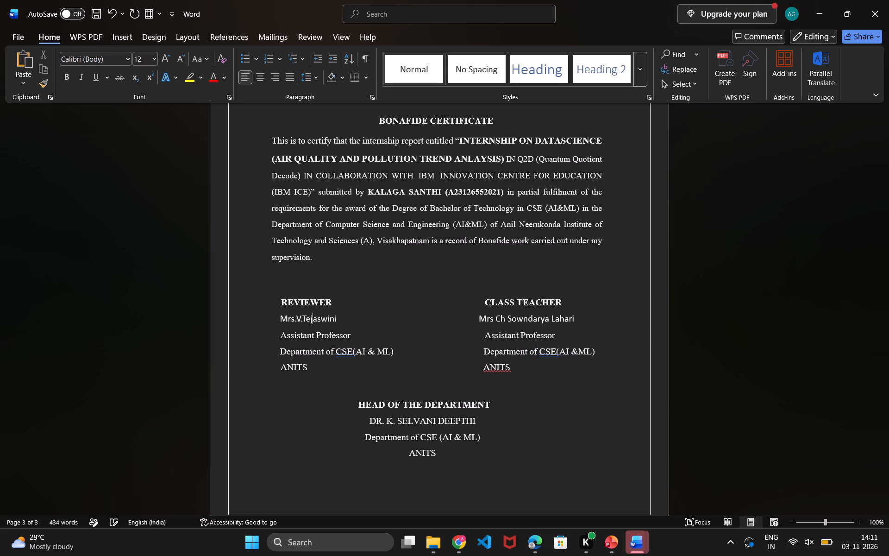
left_click(354, 326)
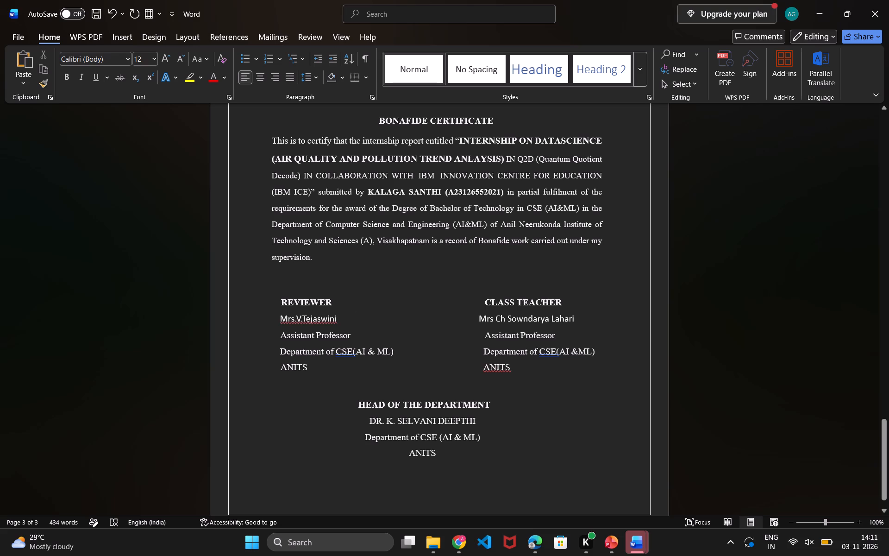
Insert a space after the title and after the initial in the reviewer's name on the third certificate.
left_click(403, 354)
left_click(303, 320)
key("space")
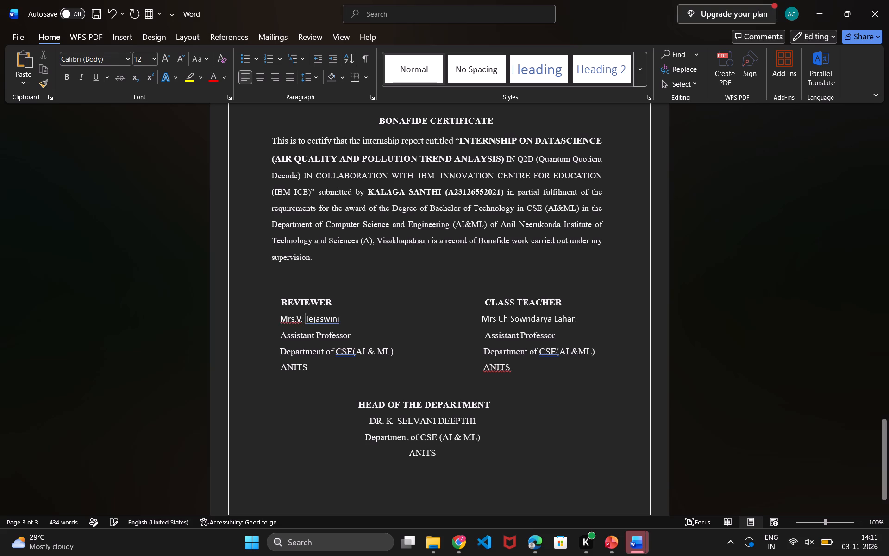
left_click(298, 318)
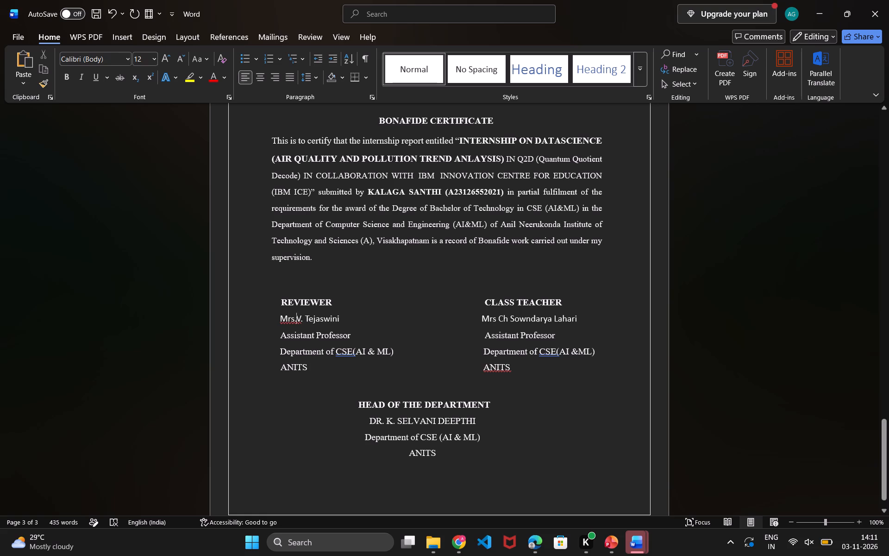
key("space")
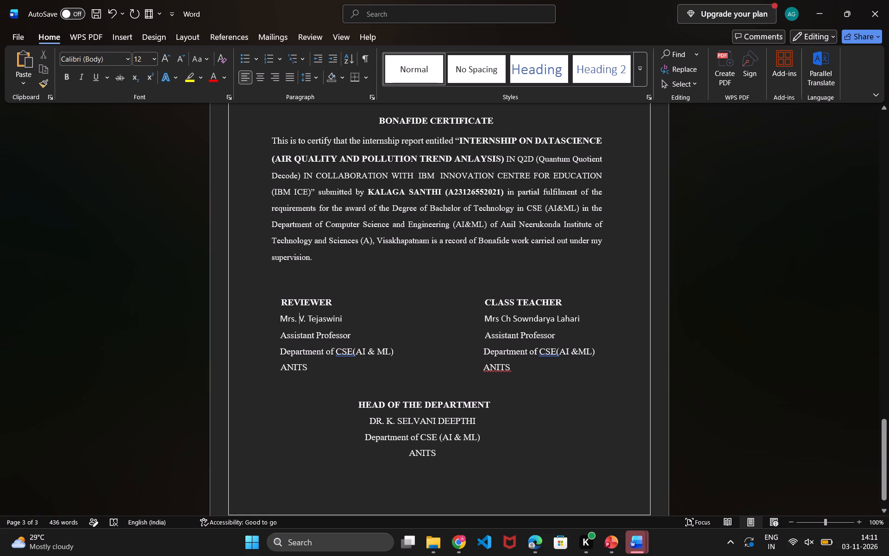
Review all three Bonafide Certificate pages, checking student details, project titles and the reviewer, class teacher and department head blocks.
scroll(490, 404, "down", 2)
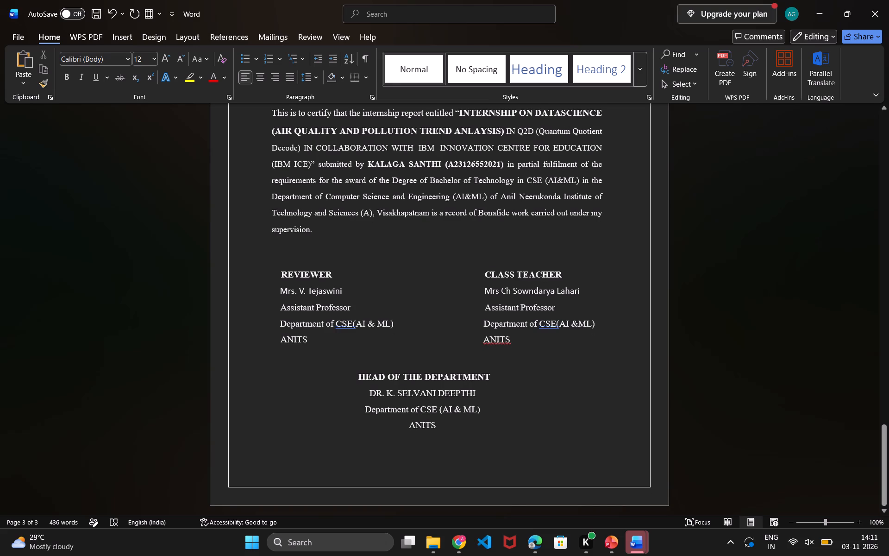
scroll(490, 404, "up", 2)
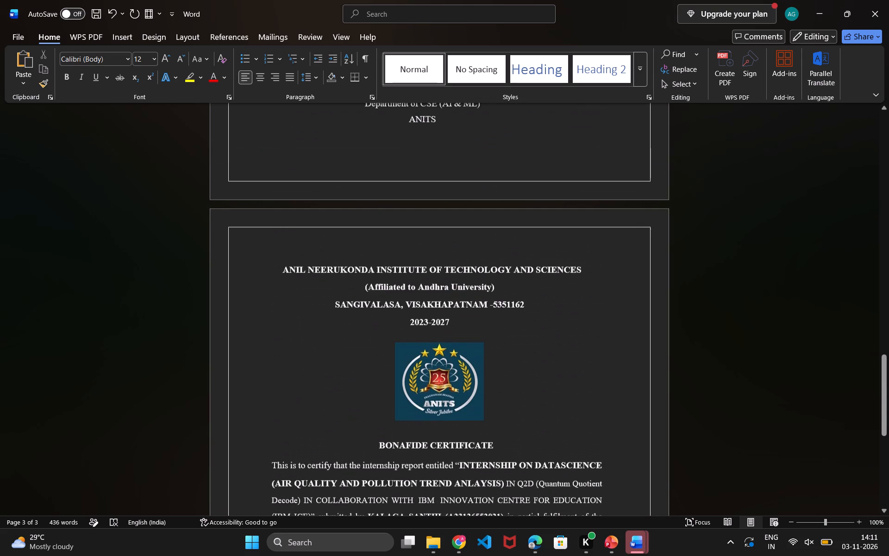
scroll(490, 404, "up", 8)
scroll(490, 404, "down", 1)
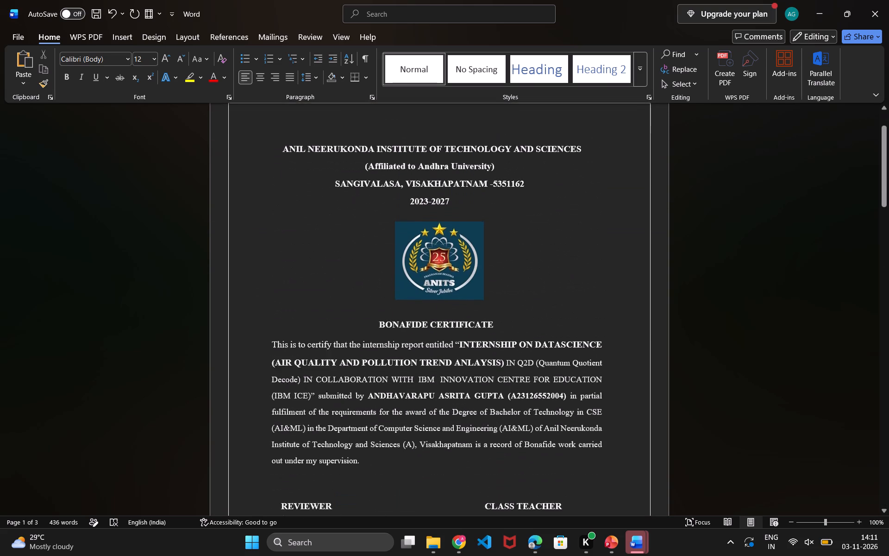
scroll(490, 404, "down", 6)
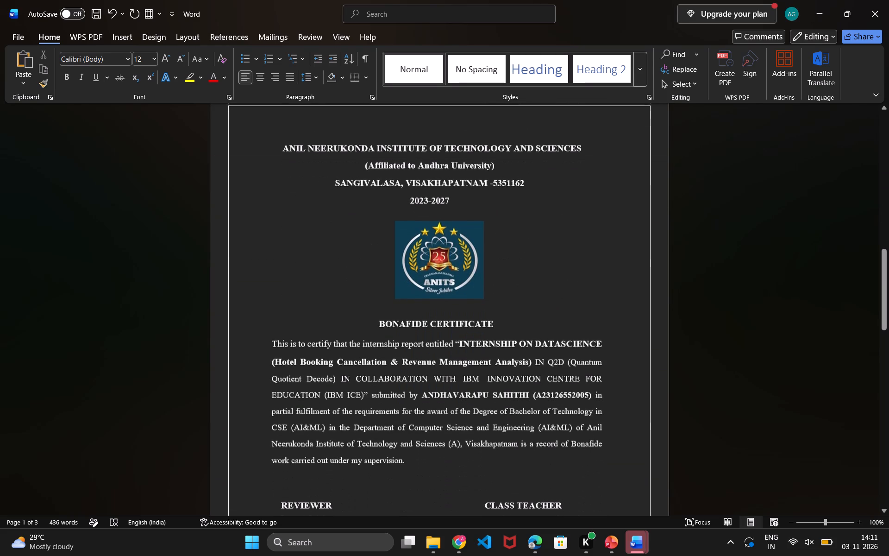
scroll(490, 404, "down", 2)
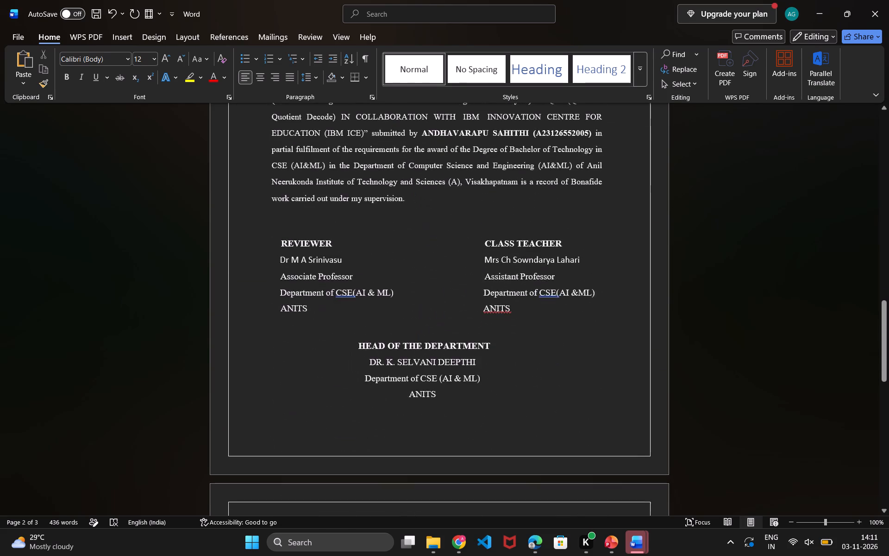
scroll(490, 404, "down", 9)
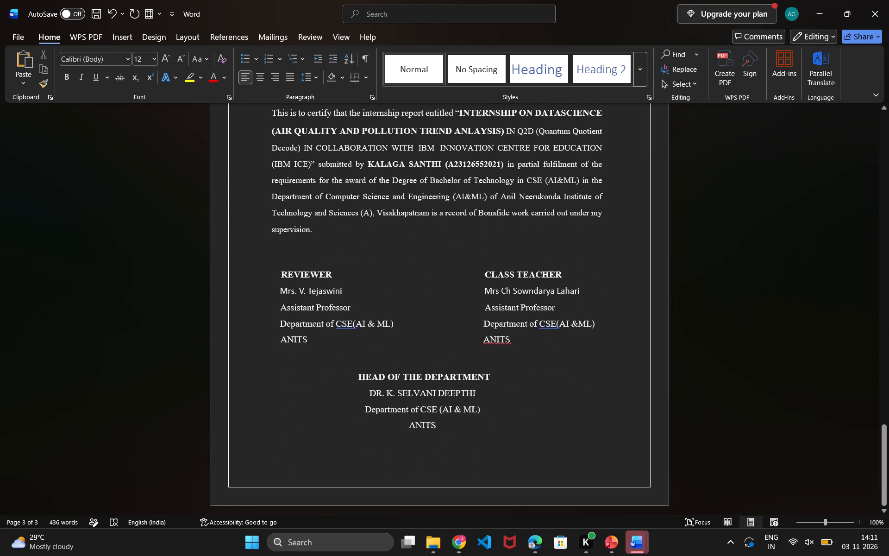
scroll(490, 404, "up", 2)
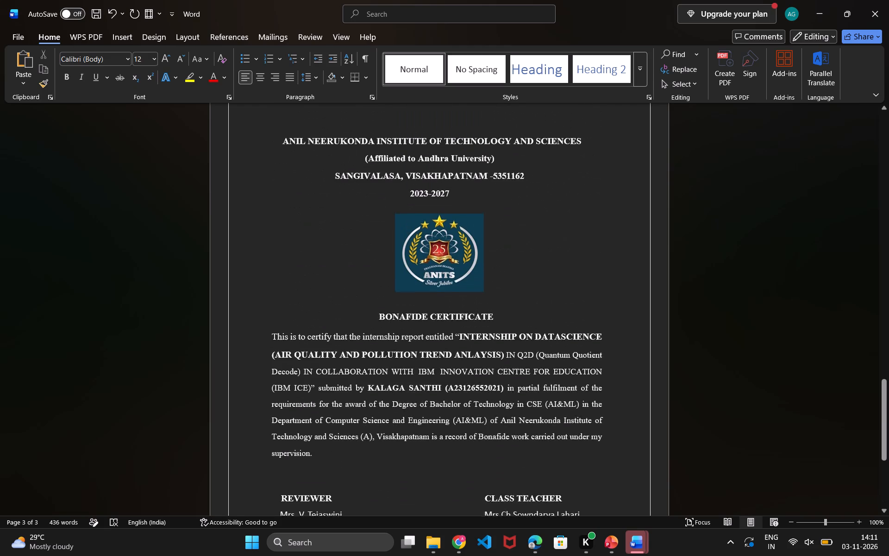
scroll(490, 404, "up", 4)
scroll(490, 404, "down", 3)
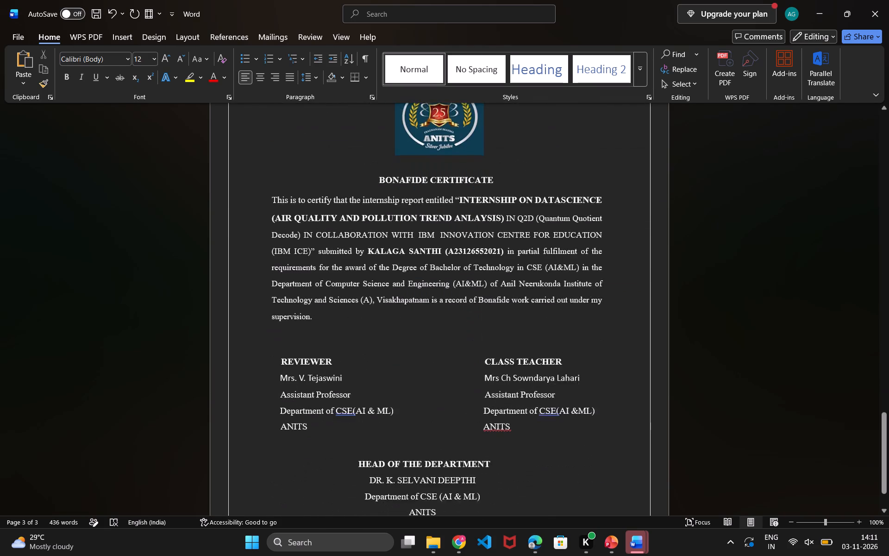
scroll(490, 404, "down", 6)
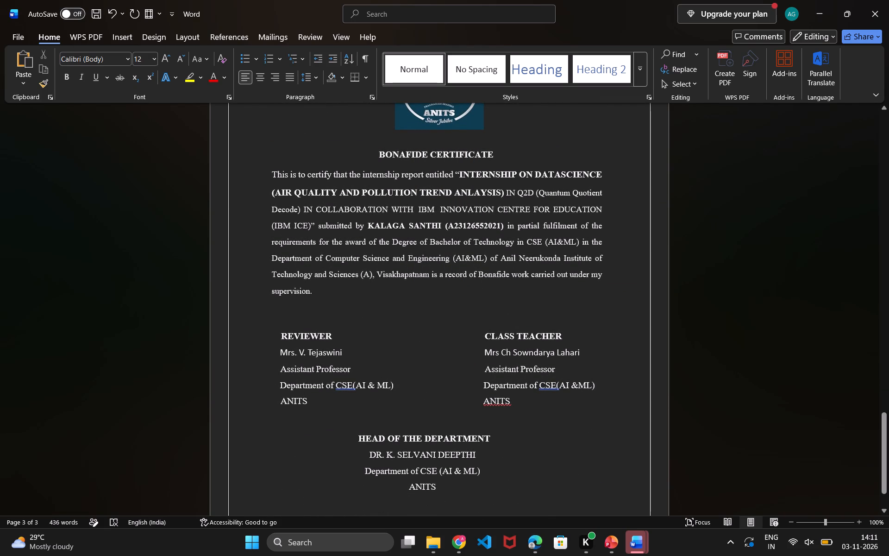
scroll(490, 404, "down", 3)
scroll(490, 400, "up", 5)
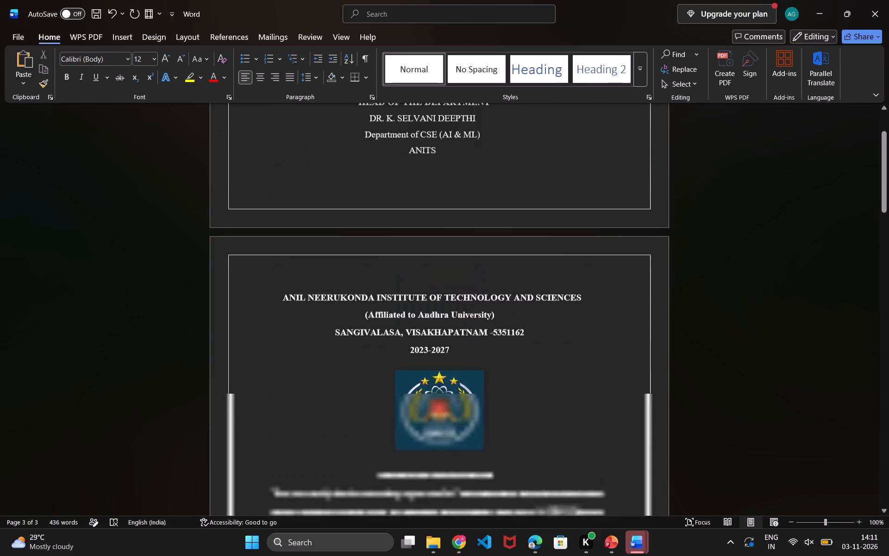
scroll(490, 400, "up", 1)
scroll(490, 400, "down", 11)
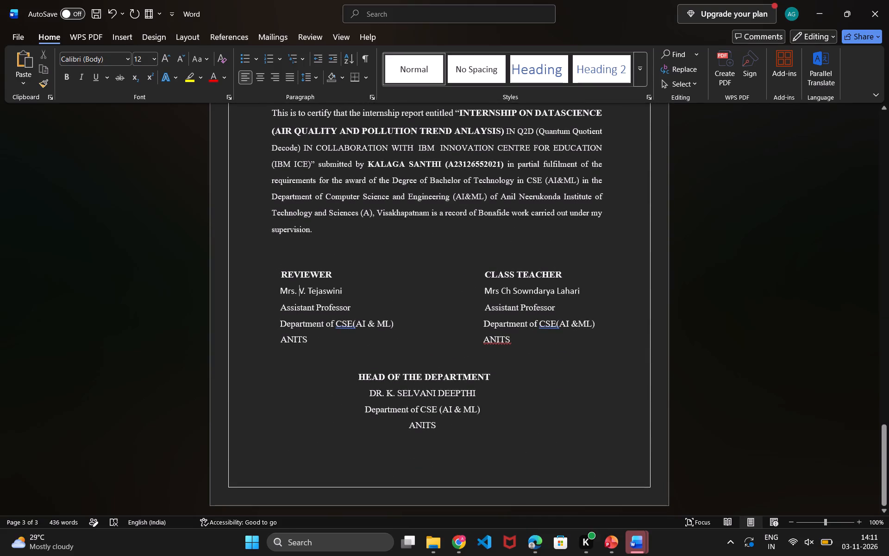
Save a copy of the certificates in the Documents folder as a PDF named index.
left_click(14, 33)
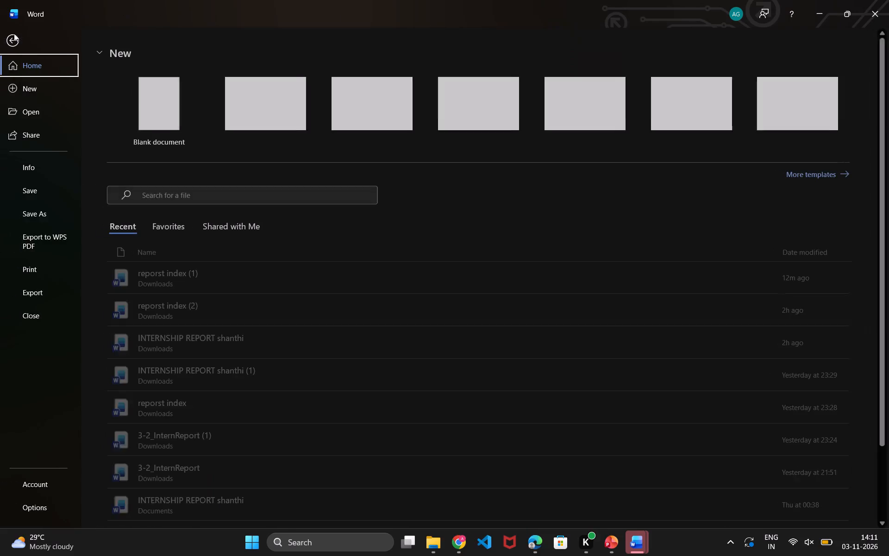
left_click(29, 220)
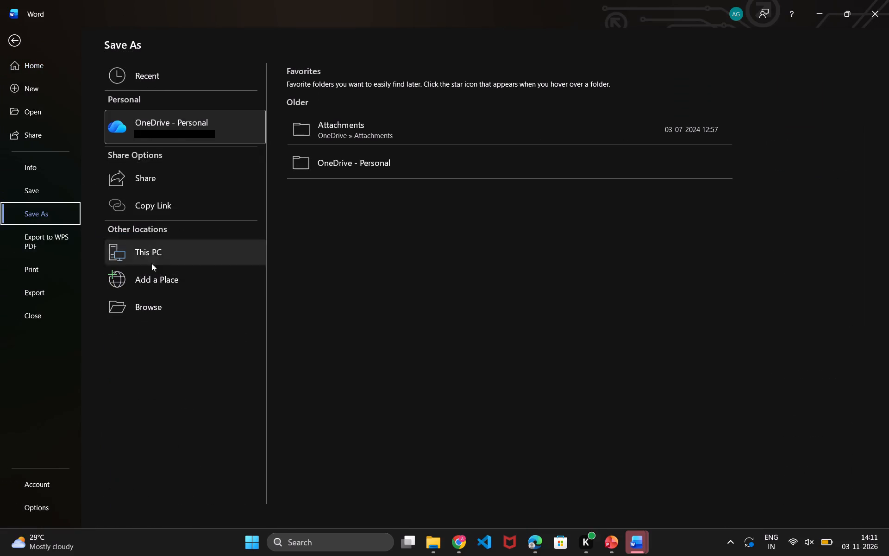
left_click(152, 319)
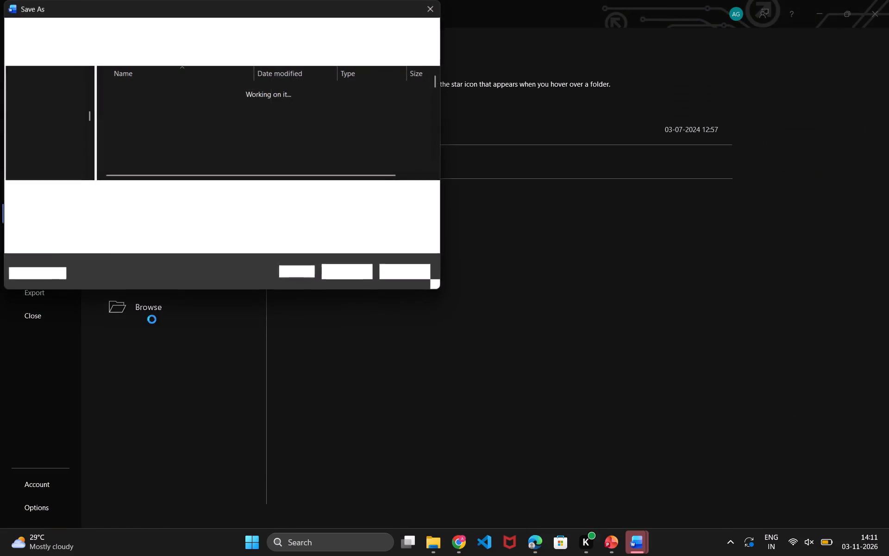
left_click(313, 191)
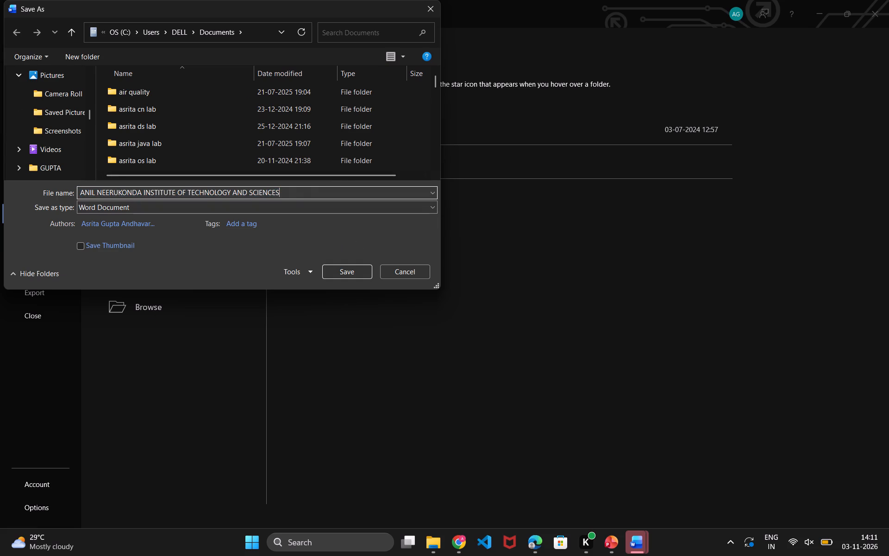
key("BackSpace")
key("BackSpace")
key("BackSpace")
key("BackSpace")
key("BackSpace")
key("BackSpace")
key("BackSpace")
key("BackSpace")
key("BackSpace")
key("BackSpace")
key("BackSpace")
key("BackSpace")
key("BackSpace")
key("BackSpace")
key("BackSpace")
key("BackSpace")
key("BackSpace")
key("BackSpace")
key("BackSpace")
key("BackSpace")
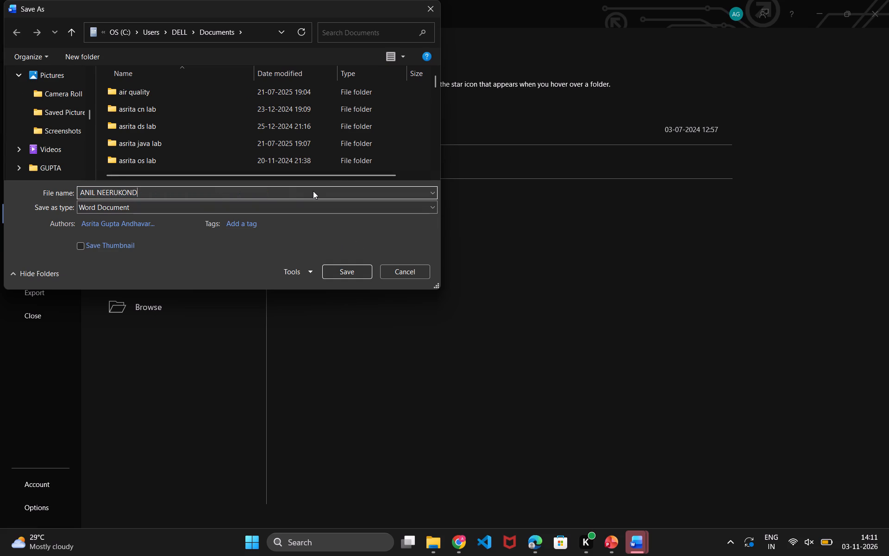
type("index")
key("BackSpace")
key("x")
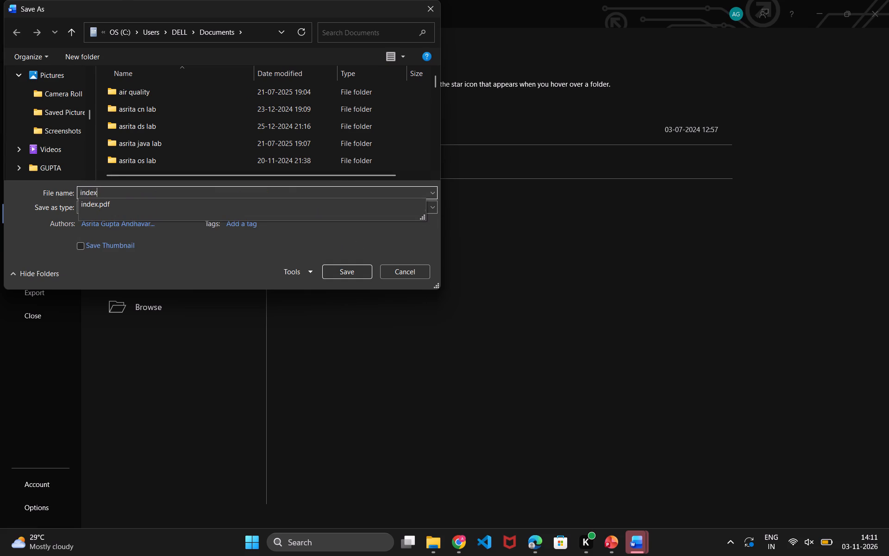
left_click(319, 202)
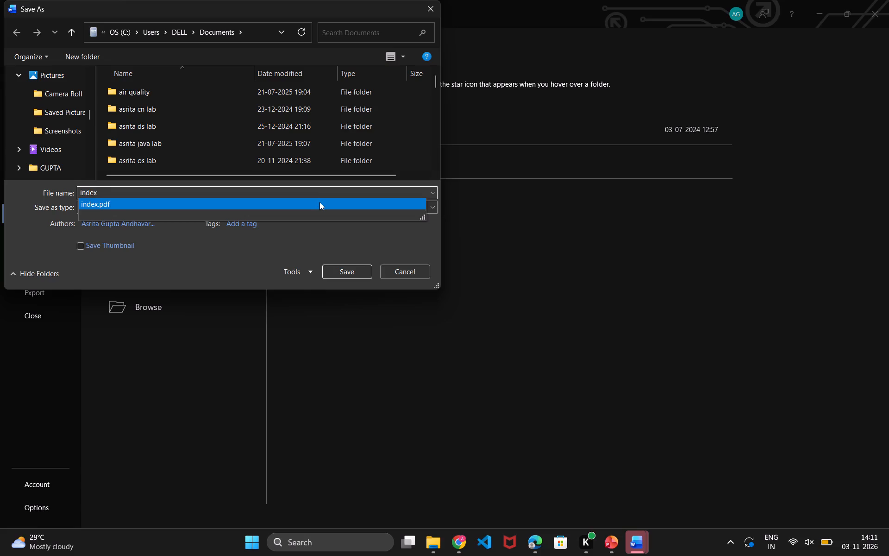
left_click(319, 202)
left_click(203, 274)
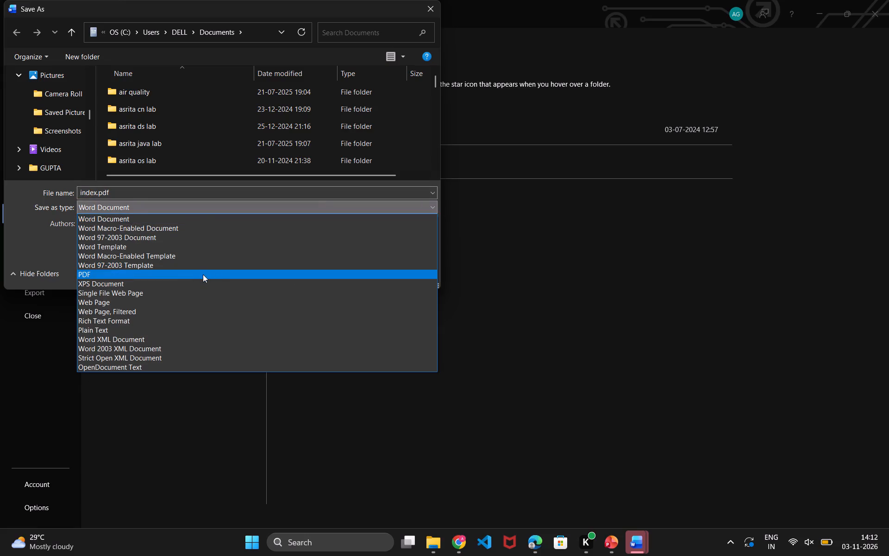
left_click(337, 293)
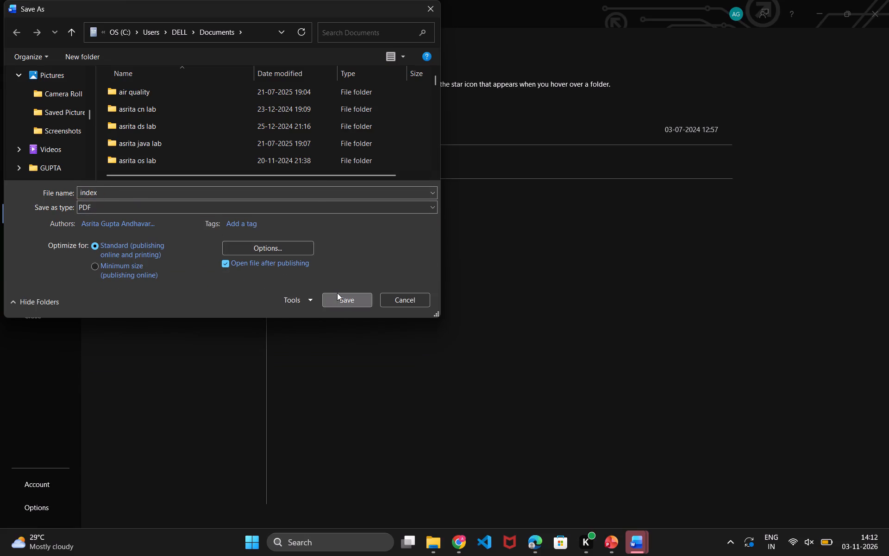
left_click(260, 189)
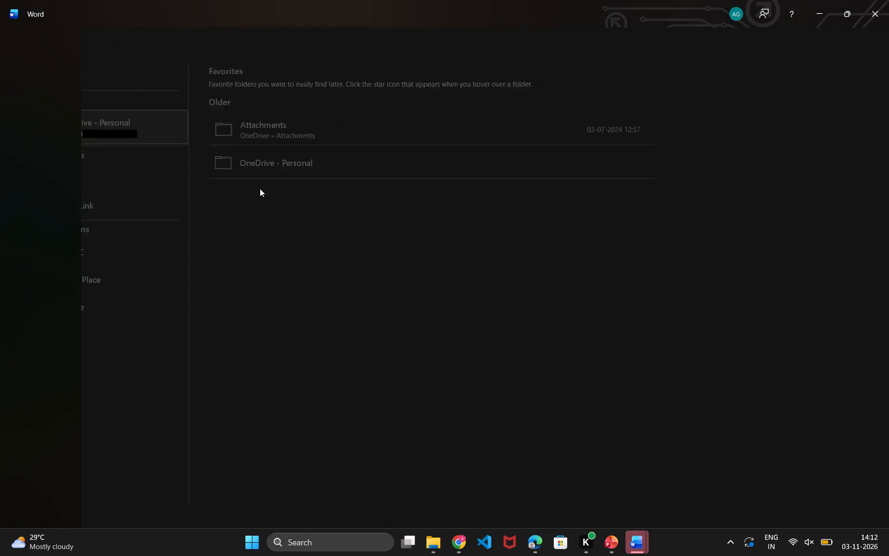
Examine the exported index.pdf in Microsoft Edge, checking the certificate text and signature blocks from the first page onward.
scroll(457, 287, "down", 2)
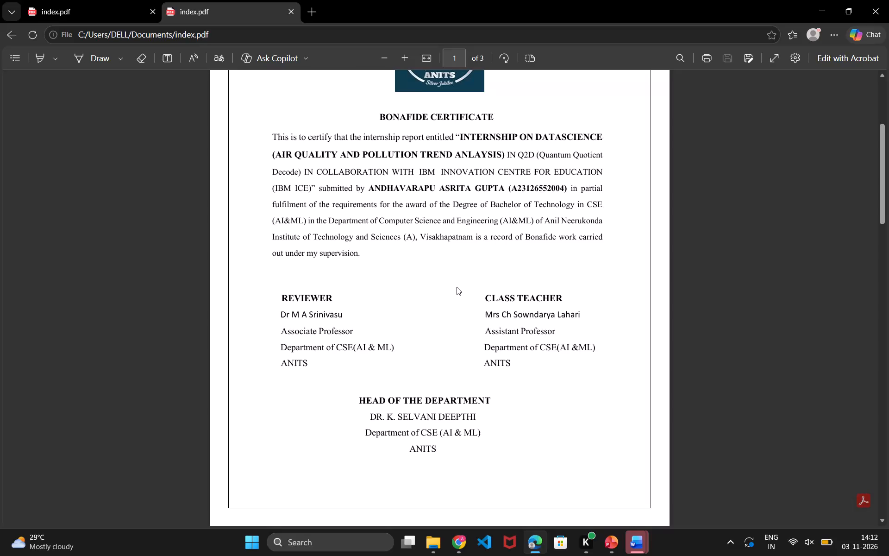
right_click(457, 287)
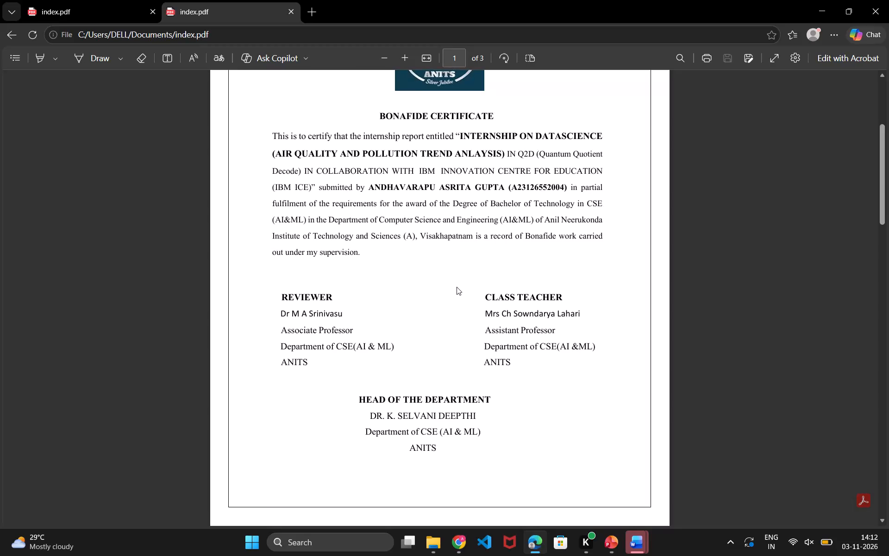
left_click(407, 271)
scroll(407, 271, "down", 1)
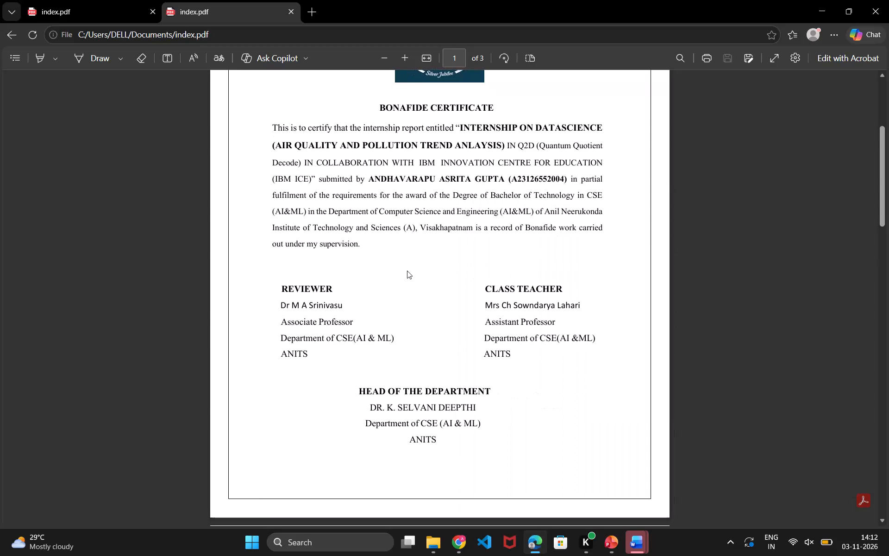
scroll(407, 271, "down", 2)
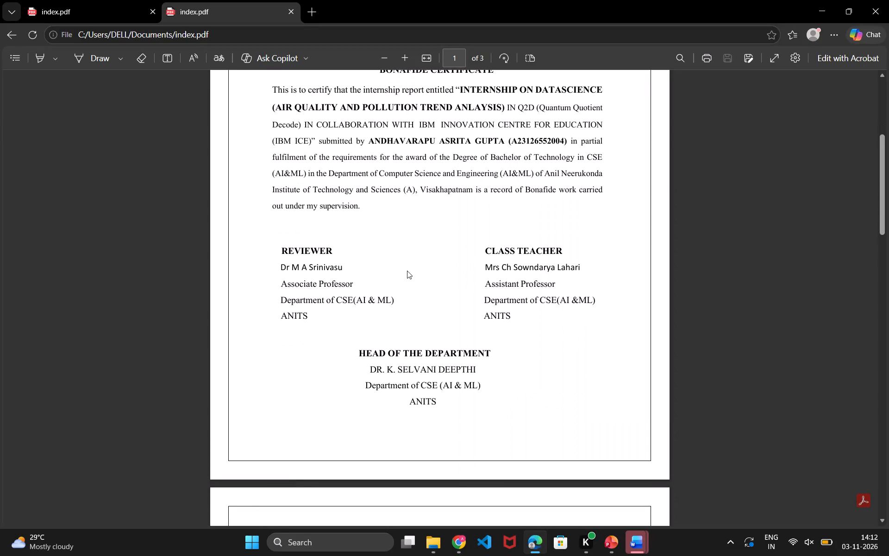
Check the second and third certificates in the exported index.pdf, including project titles and signature blocks, and return to the first page.
scroll(407, 271, "down", 5)
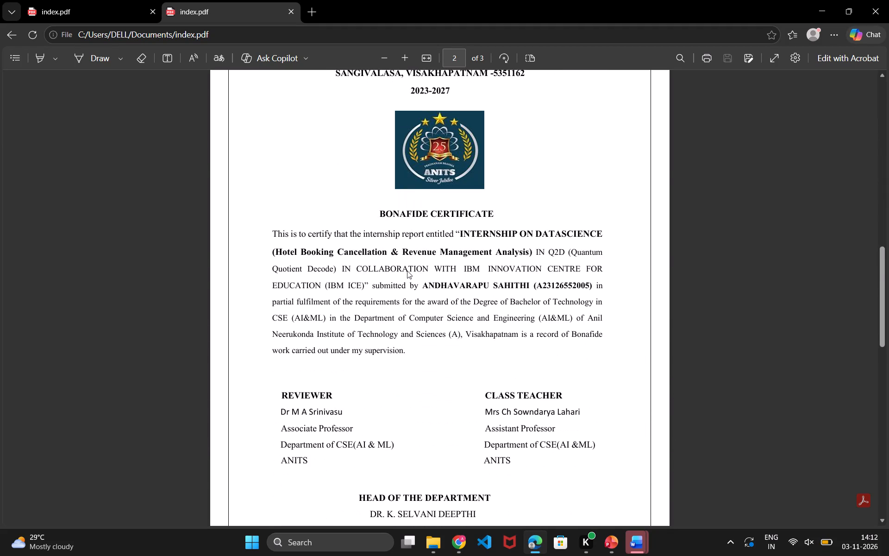
scroll(407, 271, "down", 7)
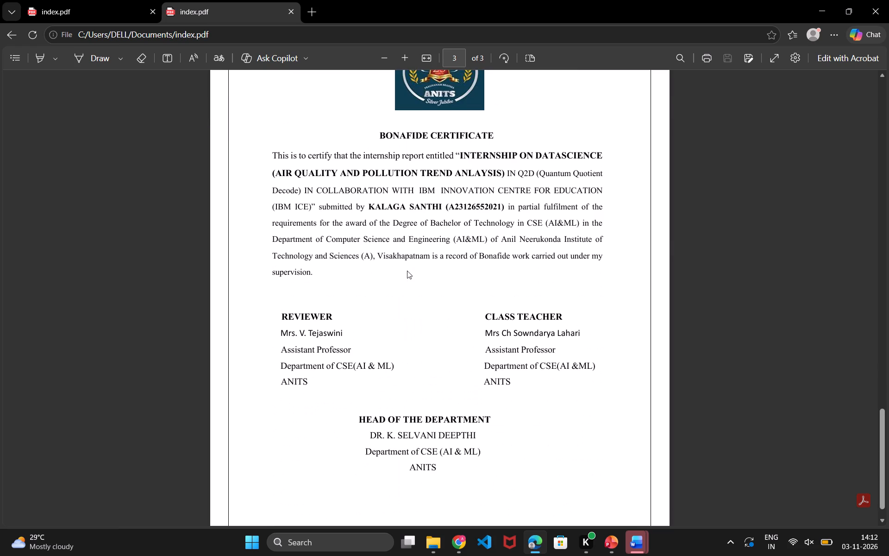
scroll(407, 271, "up", 11)
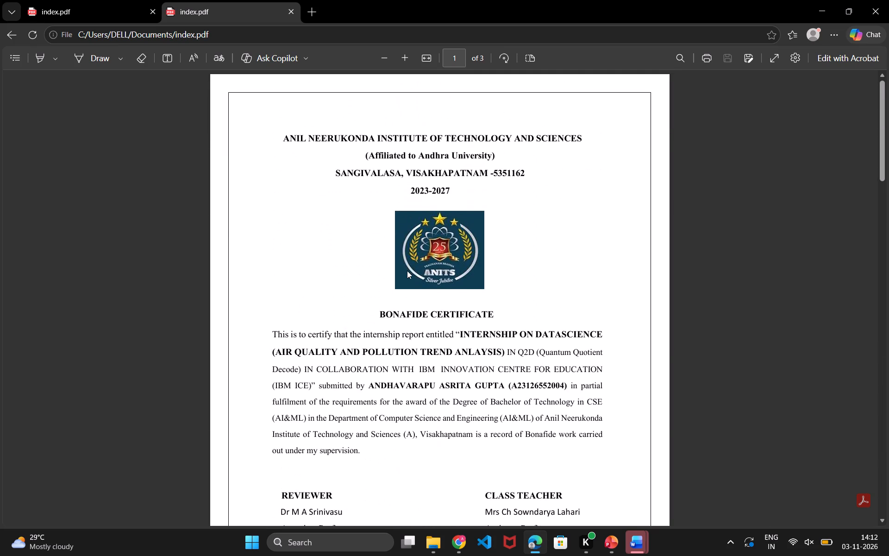